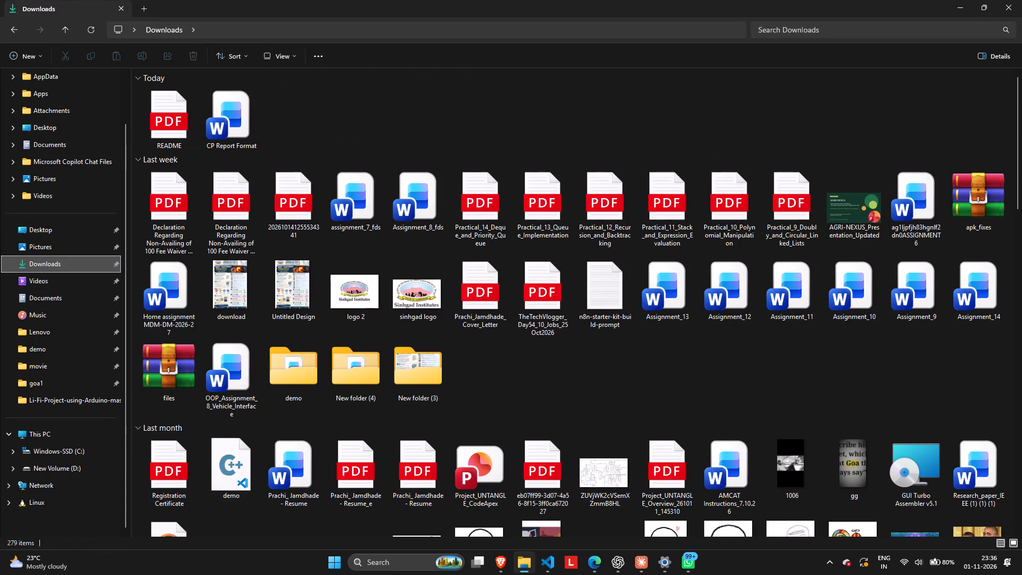
Open the CP Report Format document from Downloads, look through its chapters to the end, and close it.
double_click(229, 136)
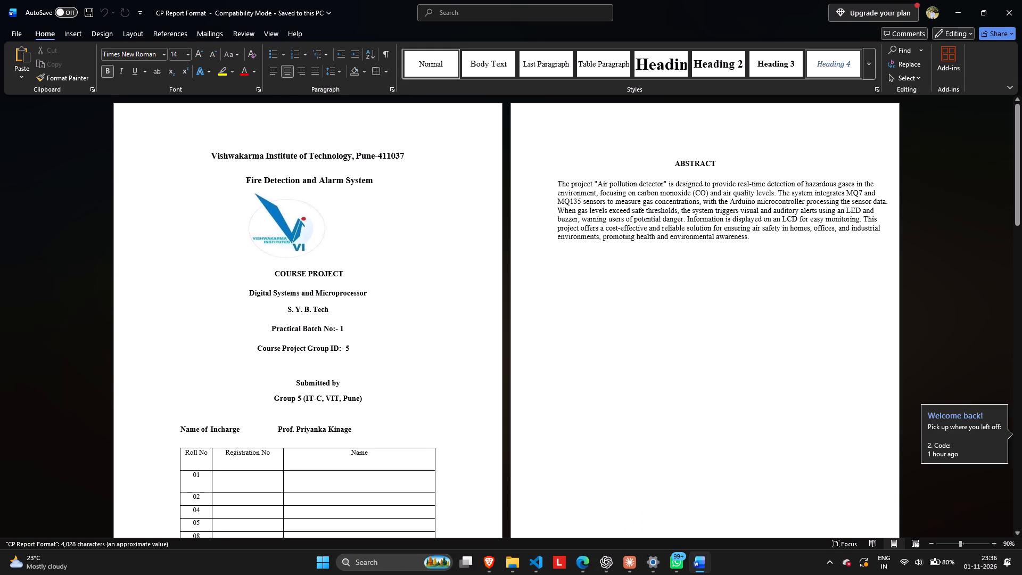
scroll(739, 218, down, 4)
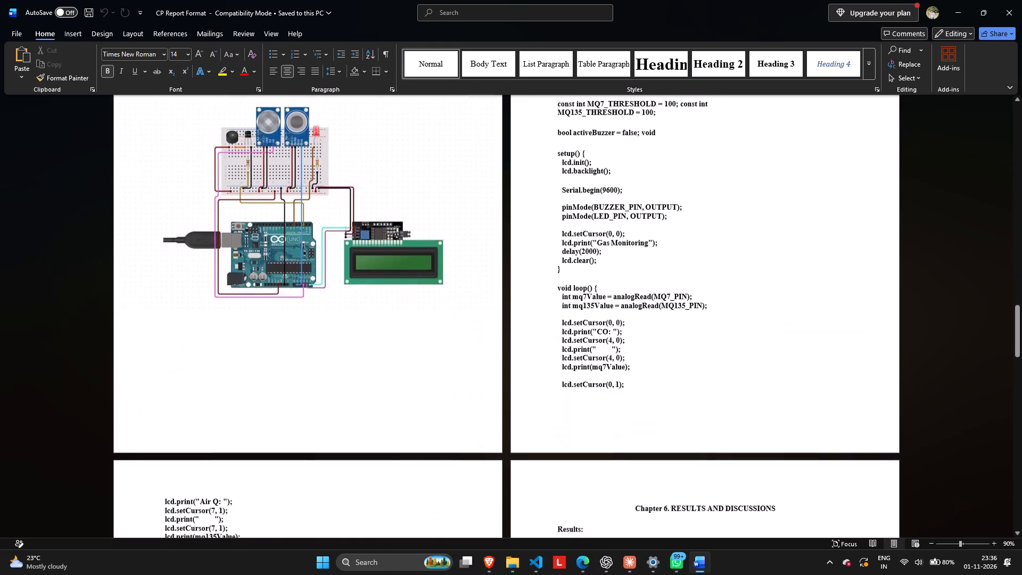
scroll(739, 218, down, 2)
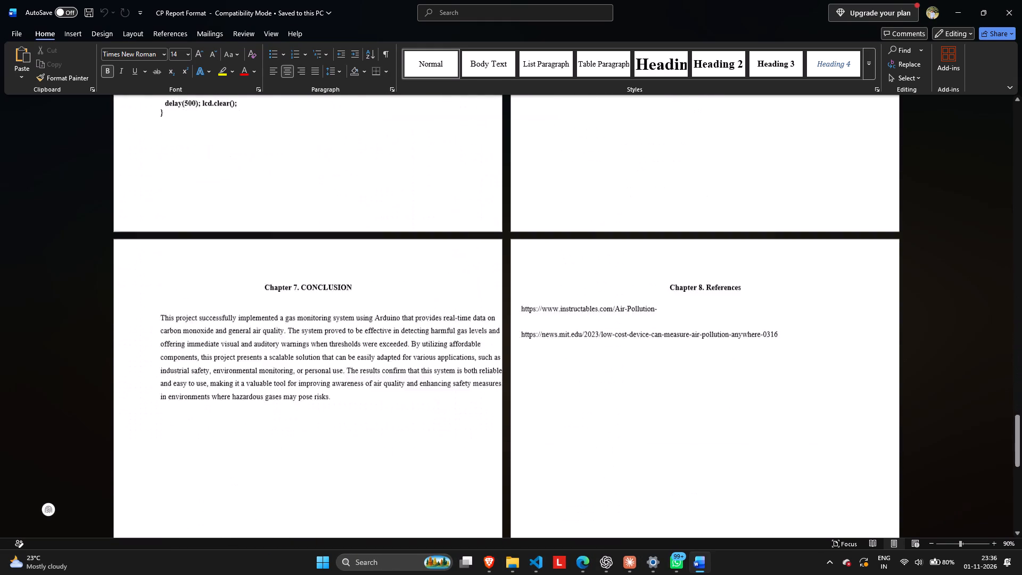
scroll(739, 218, down, 6)
scroll(1000, 0, down, 20)
scroll(1000, 0, down, 3)
click(1021, 0)
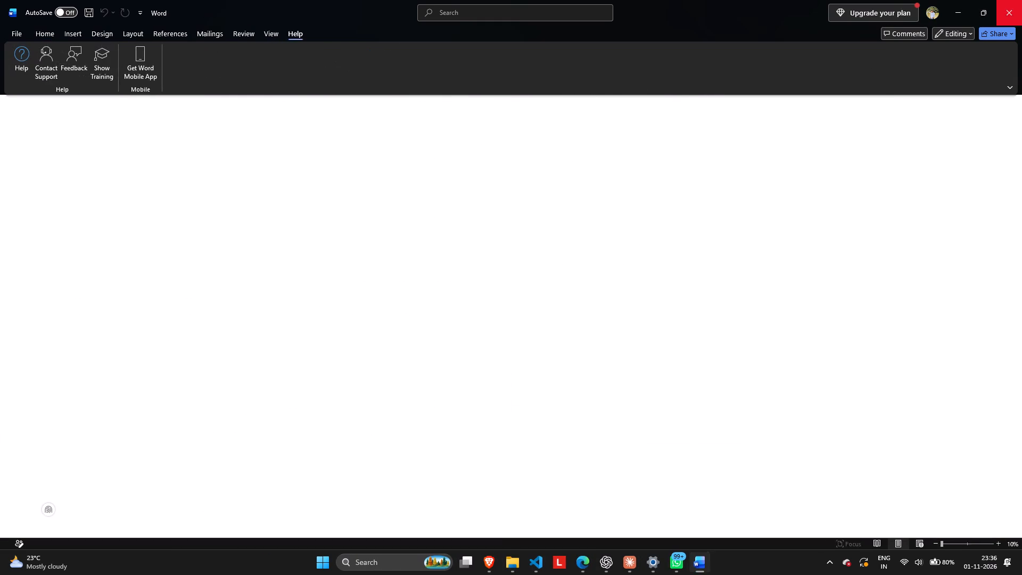
Open the LiFi_CP_Report document stored on New Volume (D:).
scroll(298, 235, up, 2)
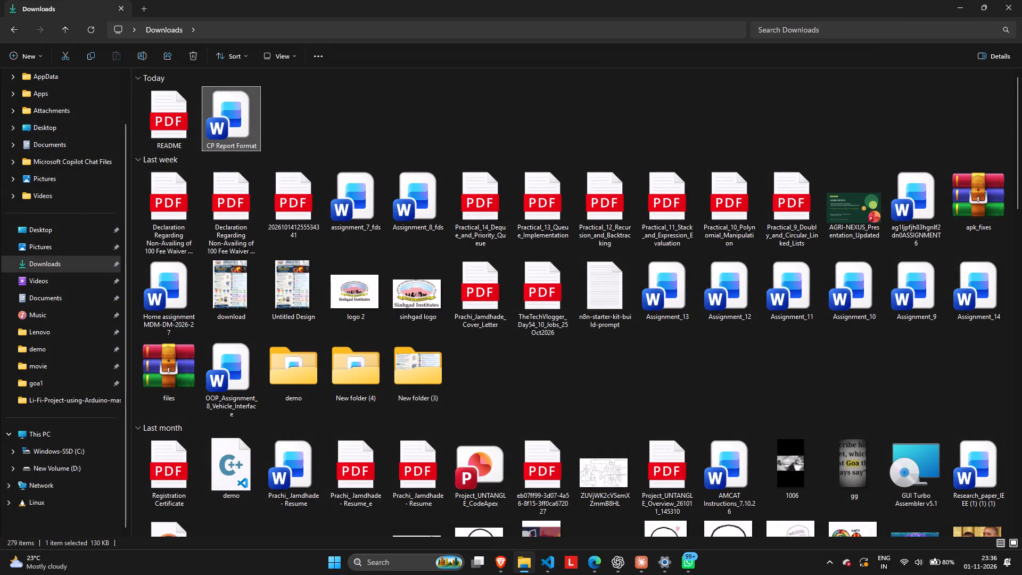
scroll(770, 361, up, 1)
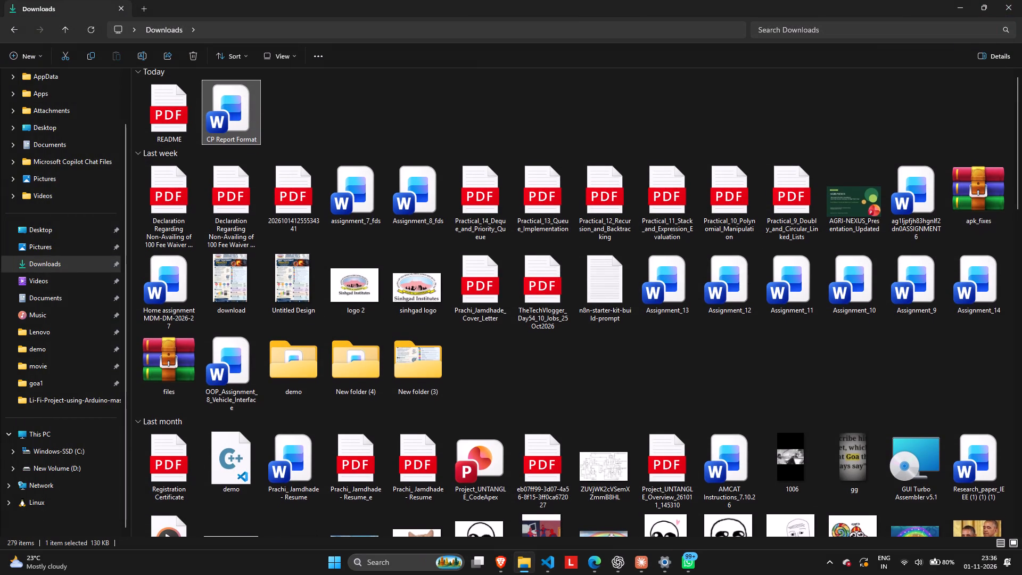
scroll(770, 361, up, 2)
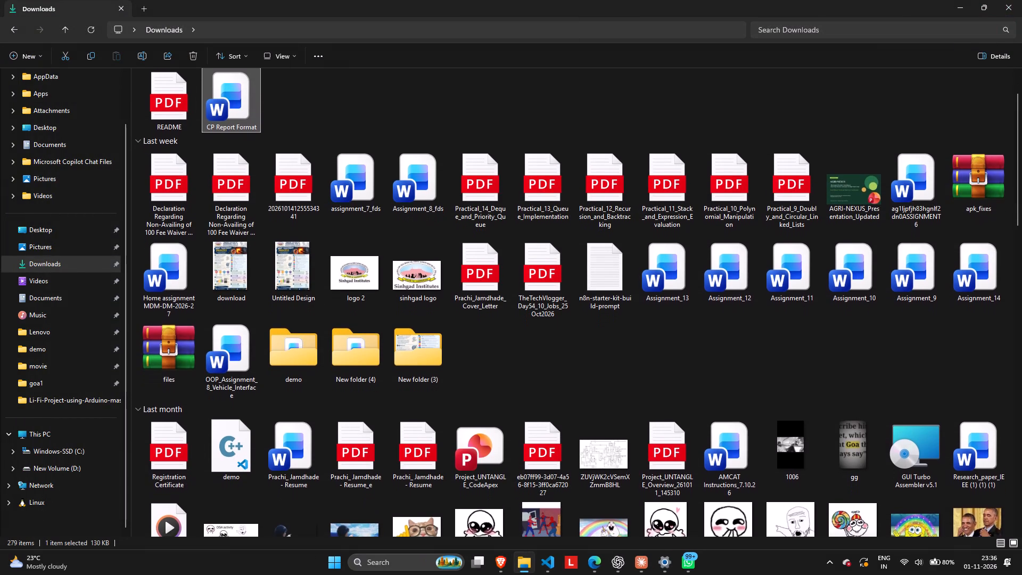
scroll(770, 361, up, 1)
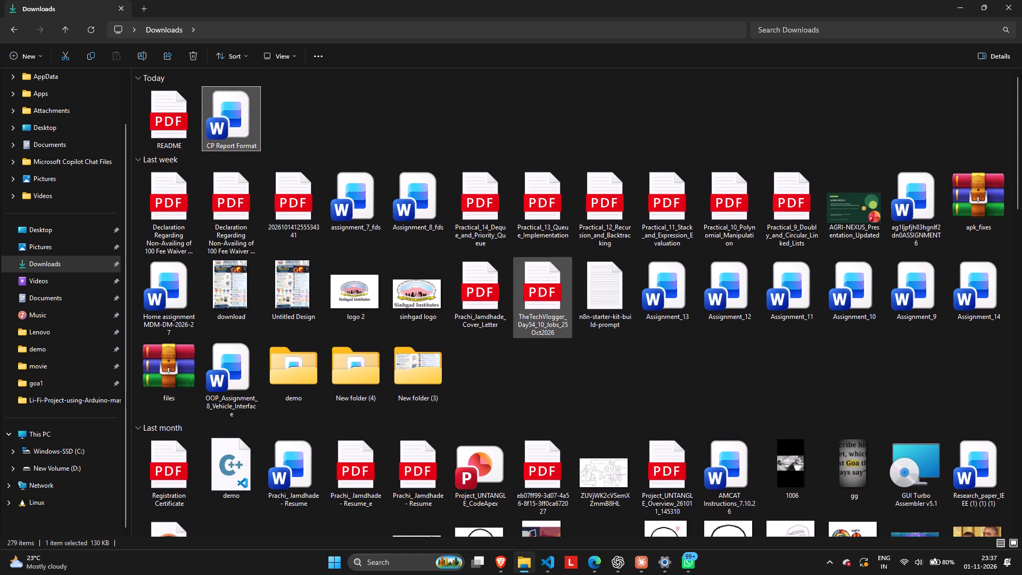
click(76, 474)
scroll(477, 419, down, 4)
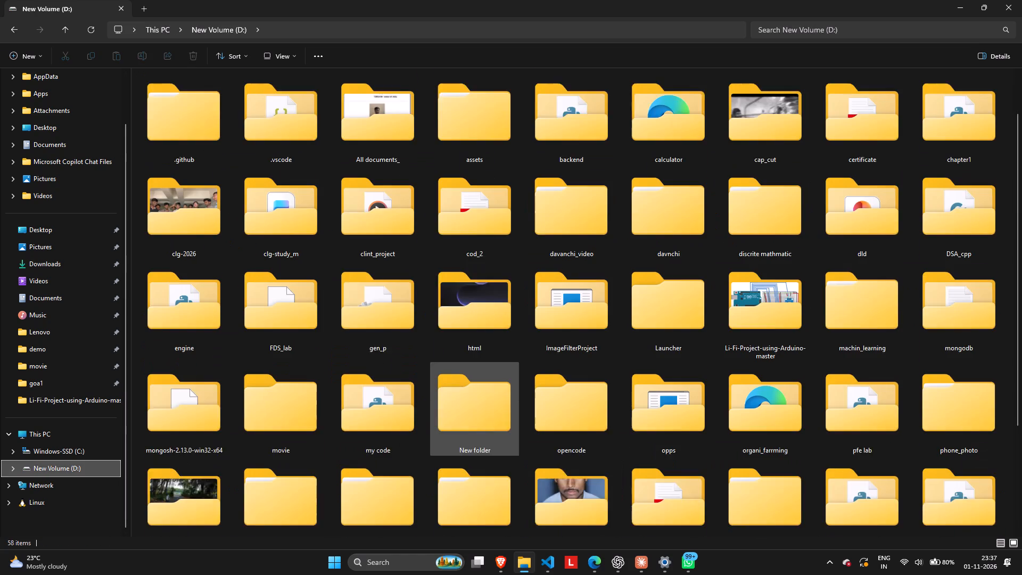
scroll(477, 419, down, 2)
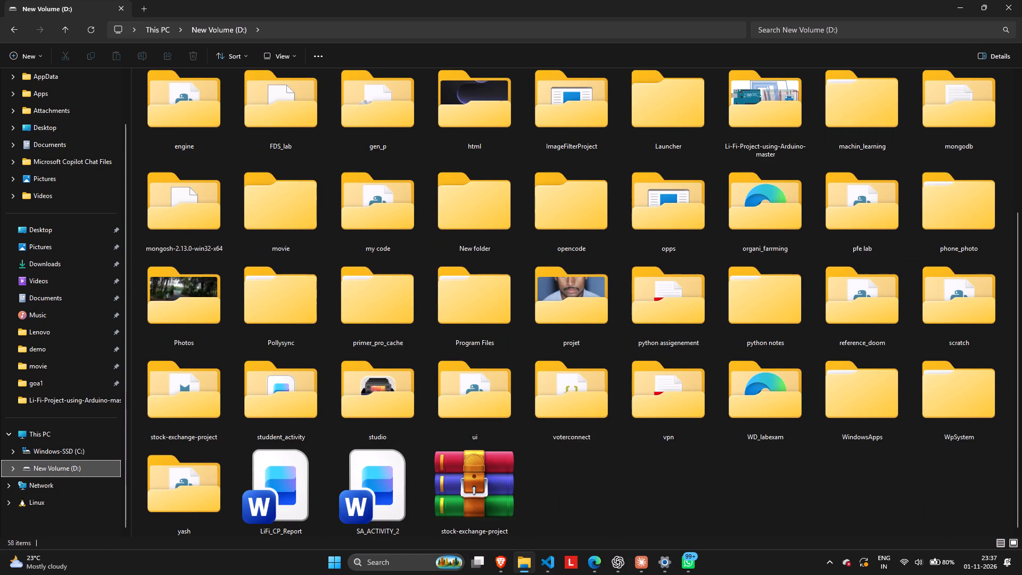
double_click(287, 480)
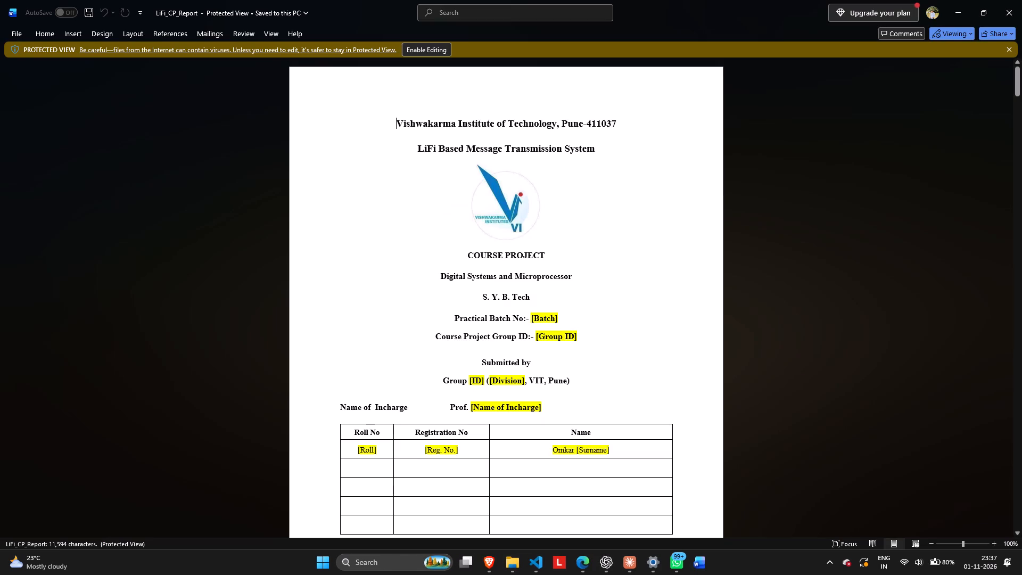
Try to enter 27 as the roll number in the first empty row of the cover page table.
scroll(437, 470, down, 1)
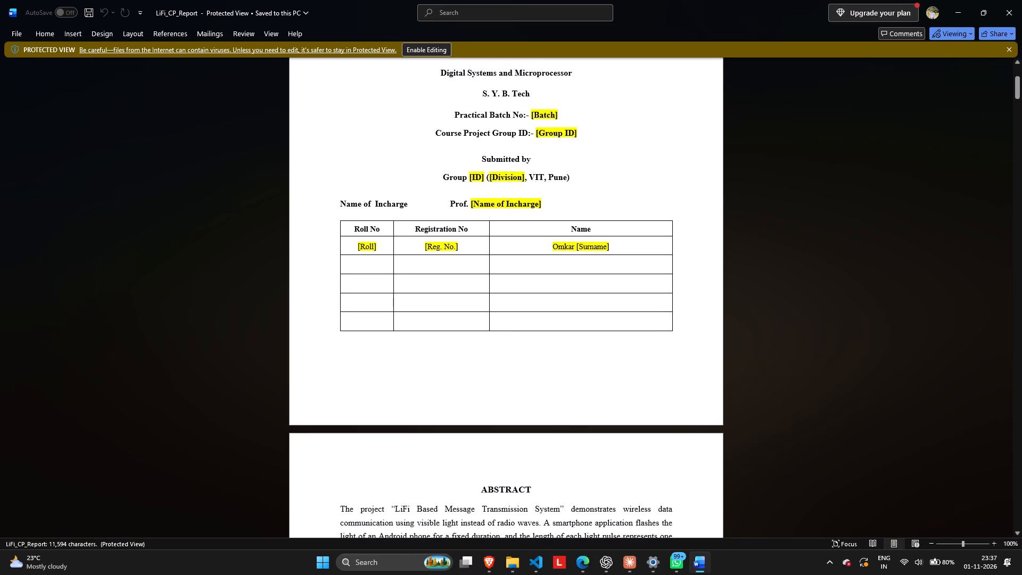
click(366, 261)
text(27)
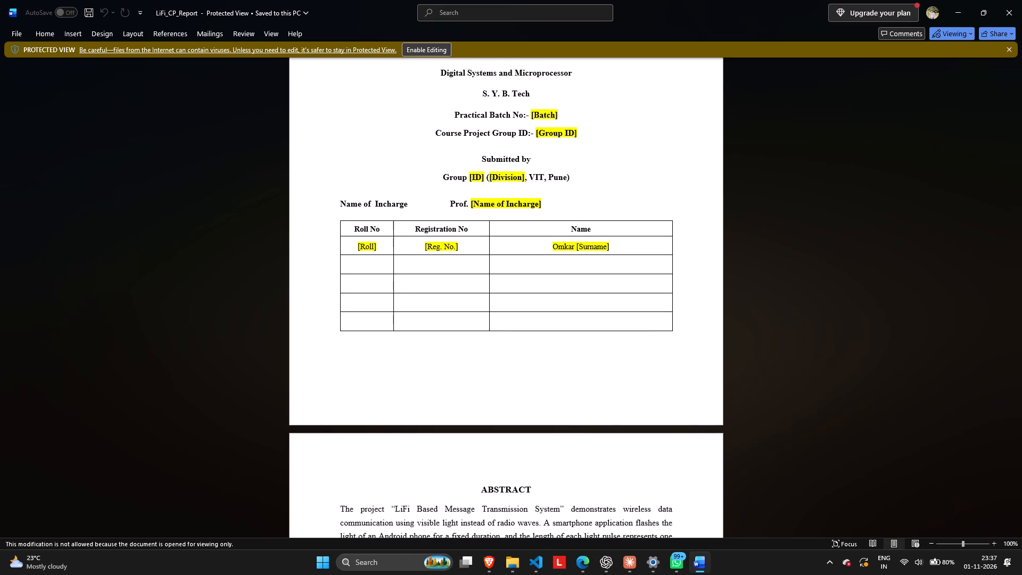
Enable editing of the protected report and go to Chapter 2. COMPONENTS USED.
click(416, 47)
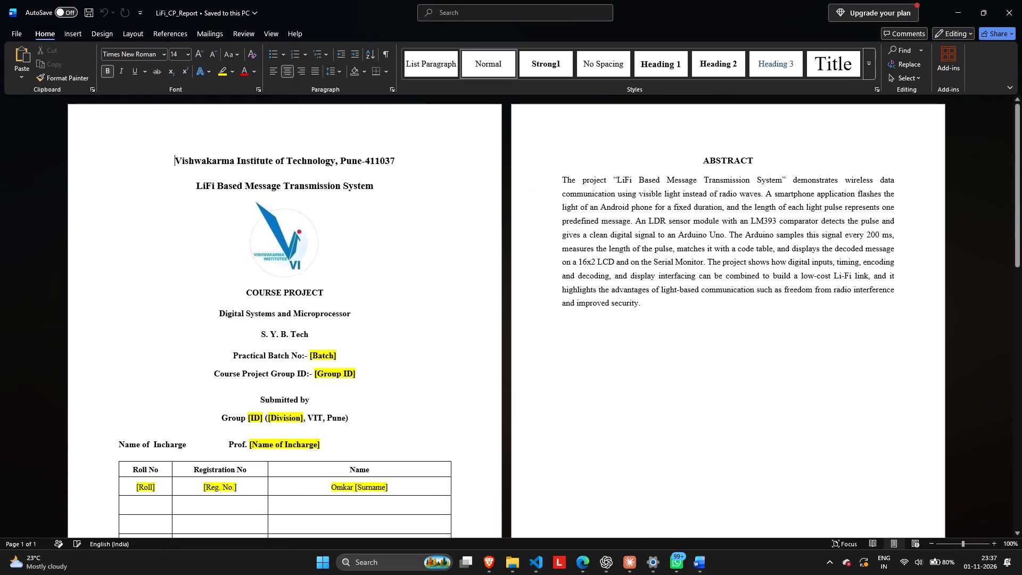
scroll(425, 279, down, 2)
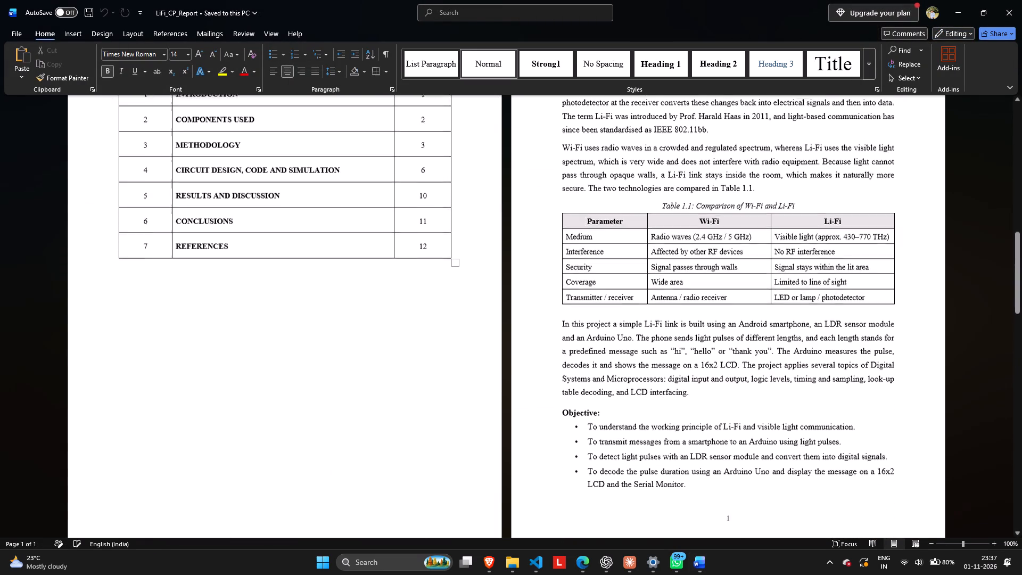
scroll(425, 279, down, 1)
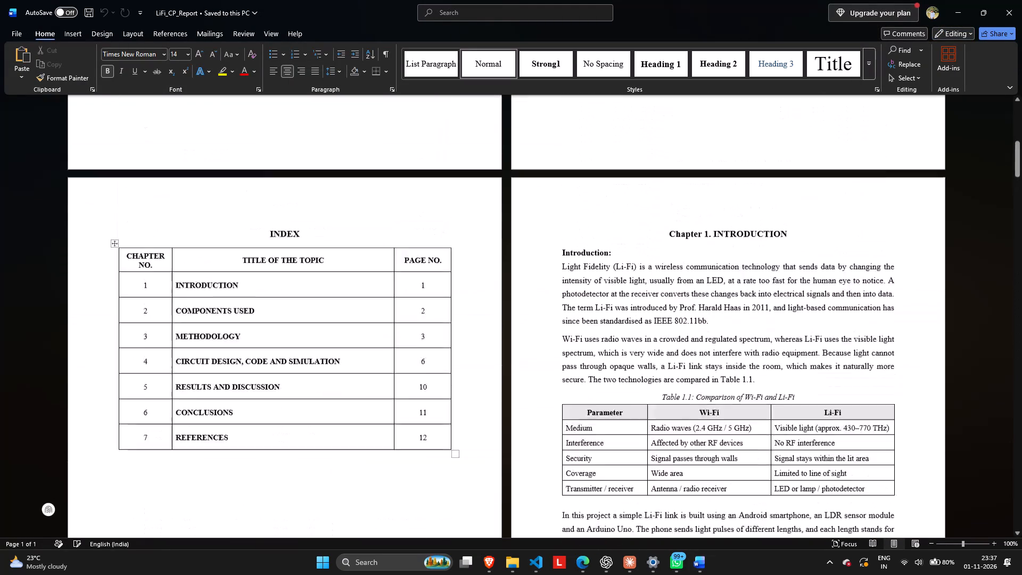
scroll(425, 279, down, 1)
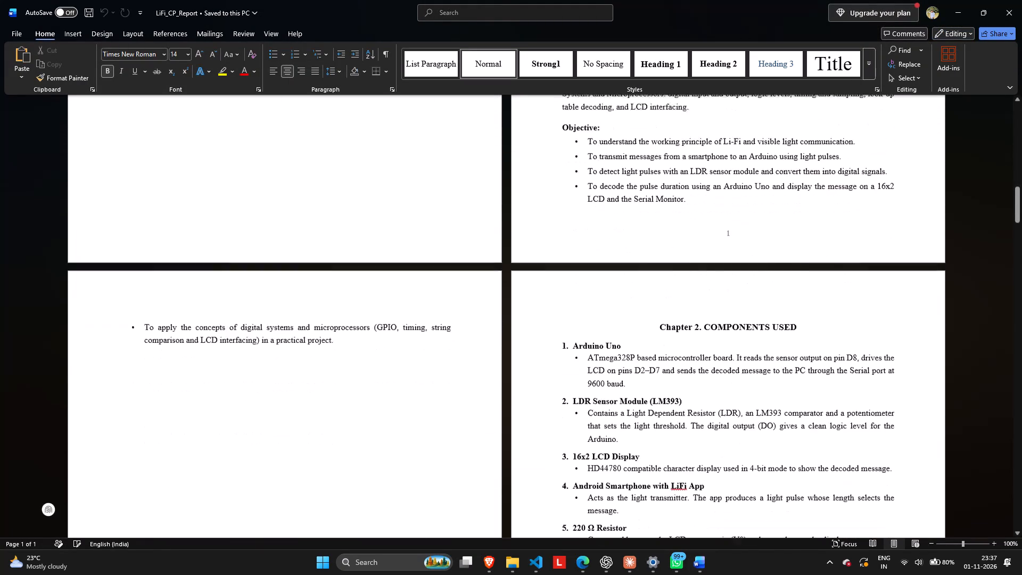
scroll(425, 279, down, 1)
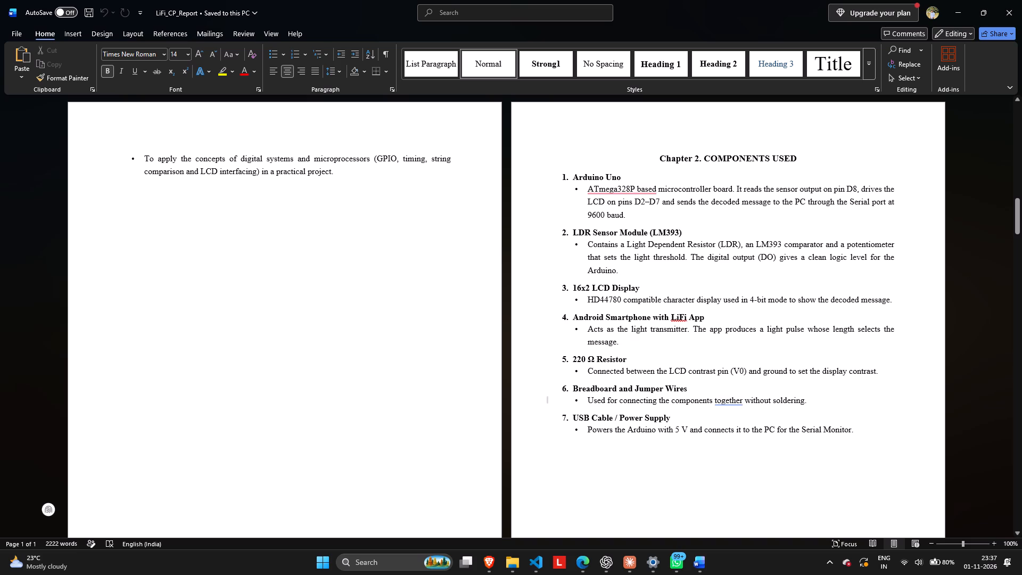
Switch to Brave and skip through the Li-Fi Project using Arduino video's component list, pausing at the resistor to check its value.
click(582, 569)
click(582, 569)
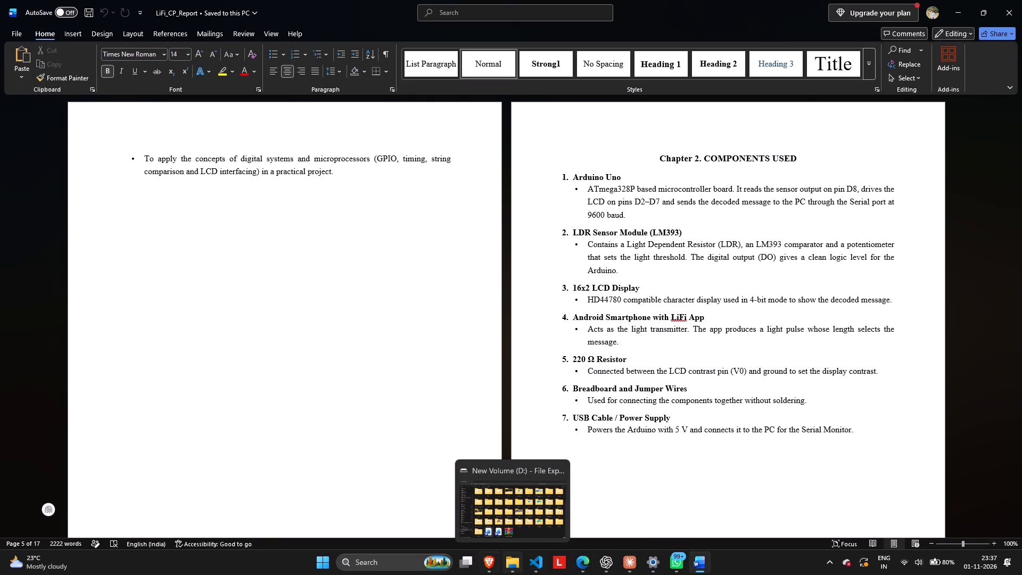
click(484, 567)
click(306, 303)
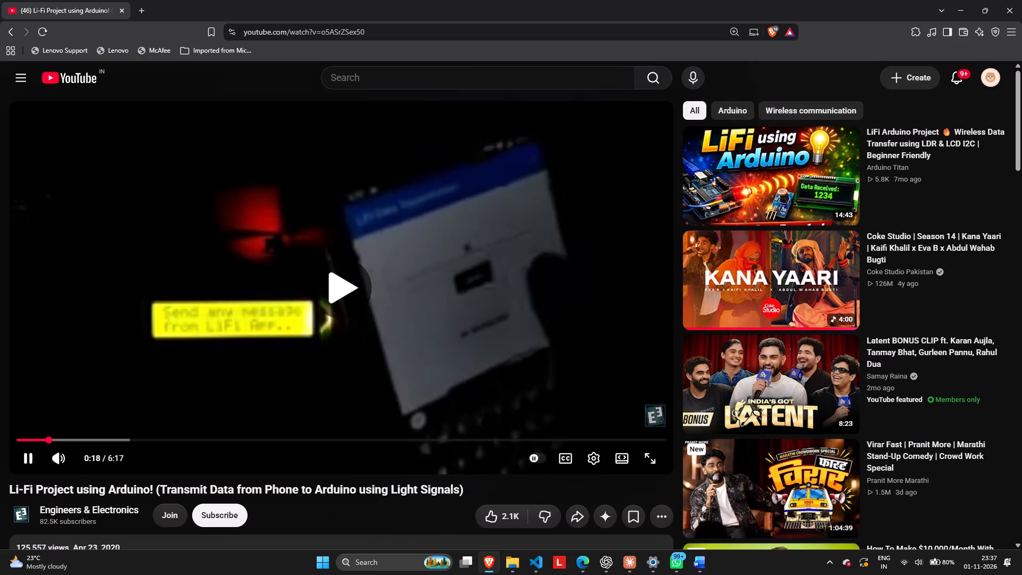
key(Right)
key(Right)
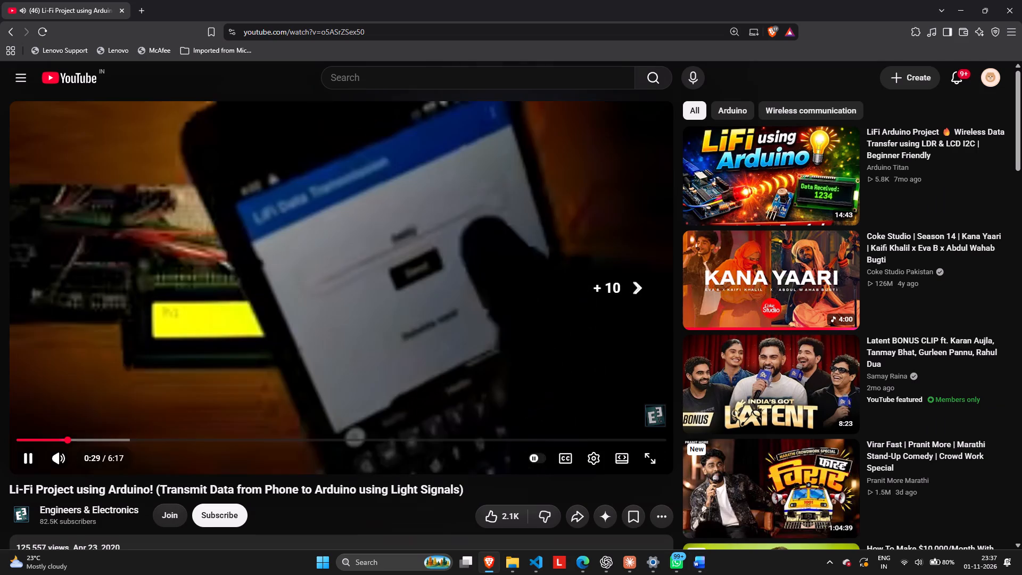
key(Right)
key(Right)
key(Right)
key(Right)
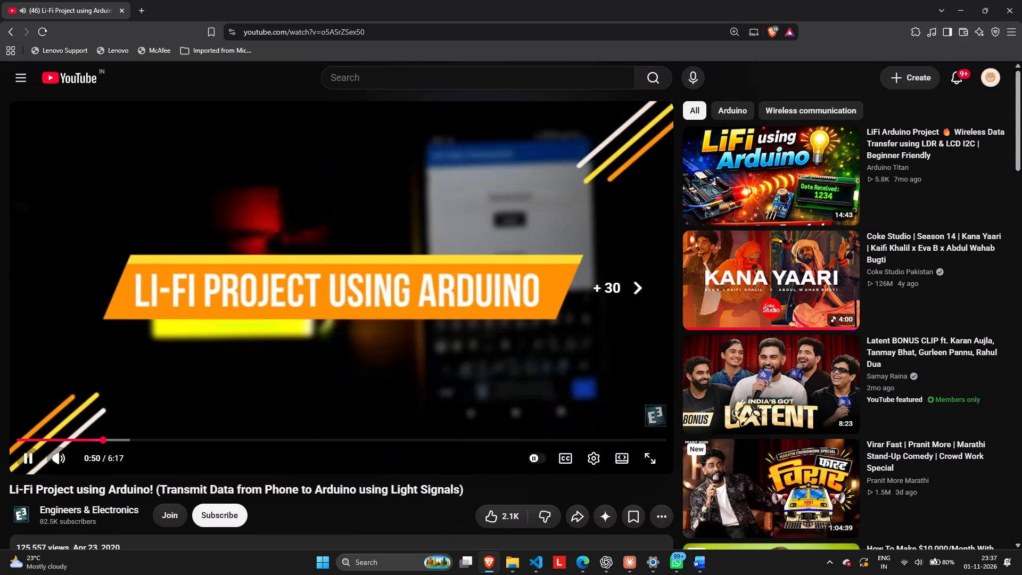
key(Right)
key(Right)
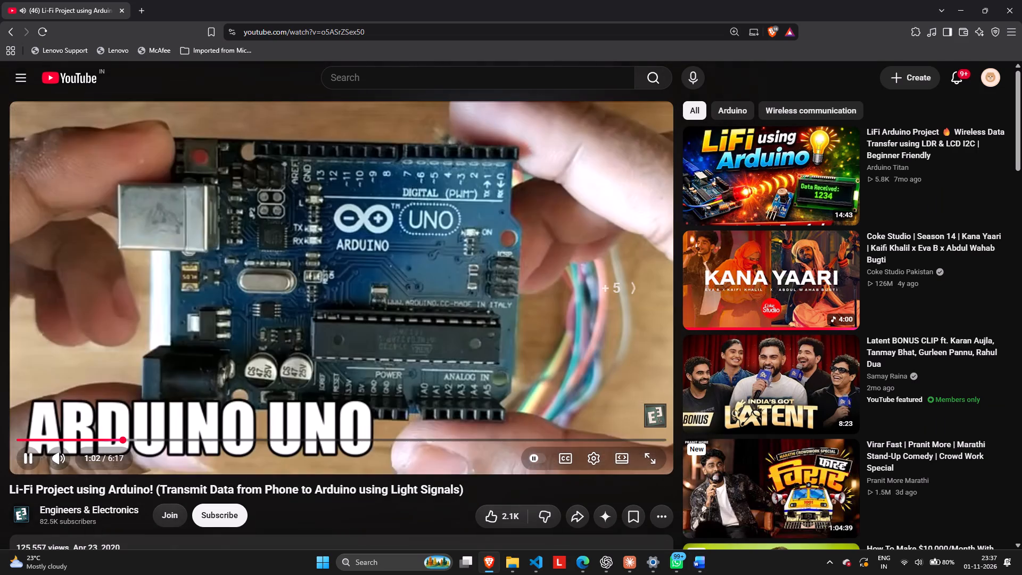
key(Right)
key(Right)
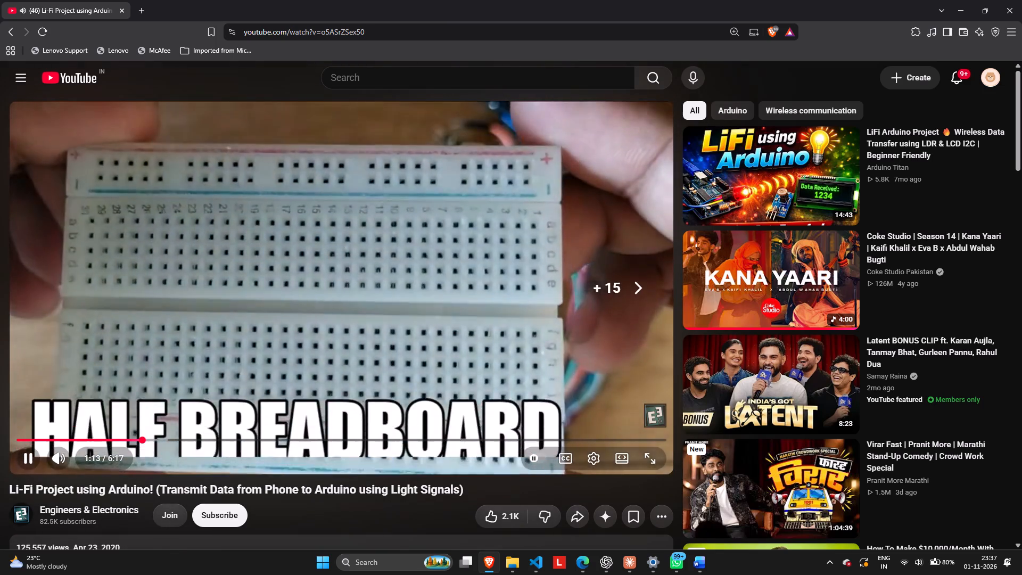
key(Right)
key(space)
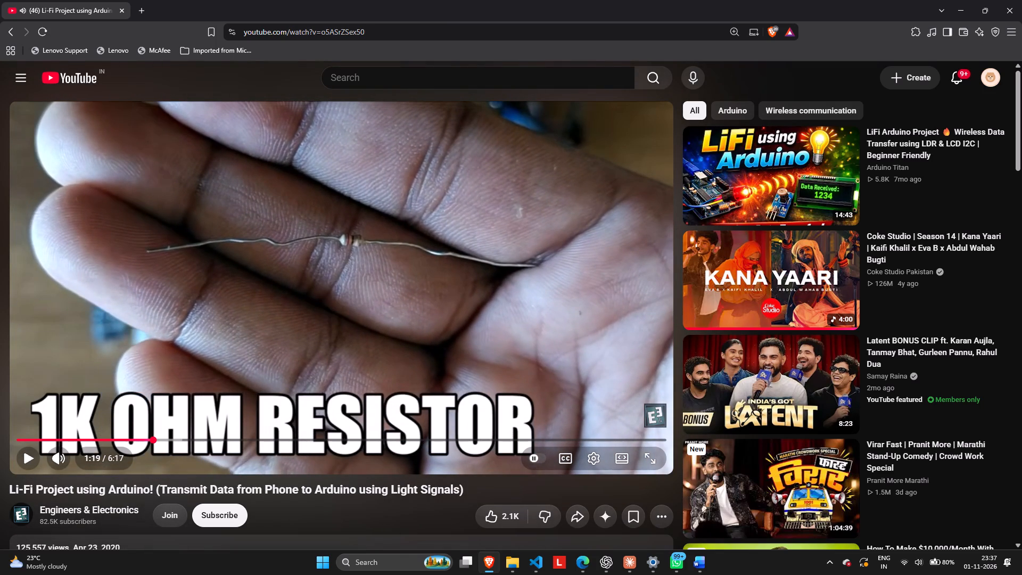
click(956, 0)
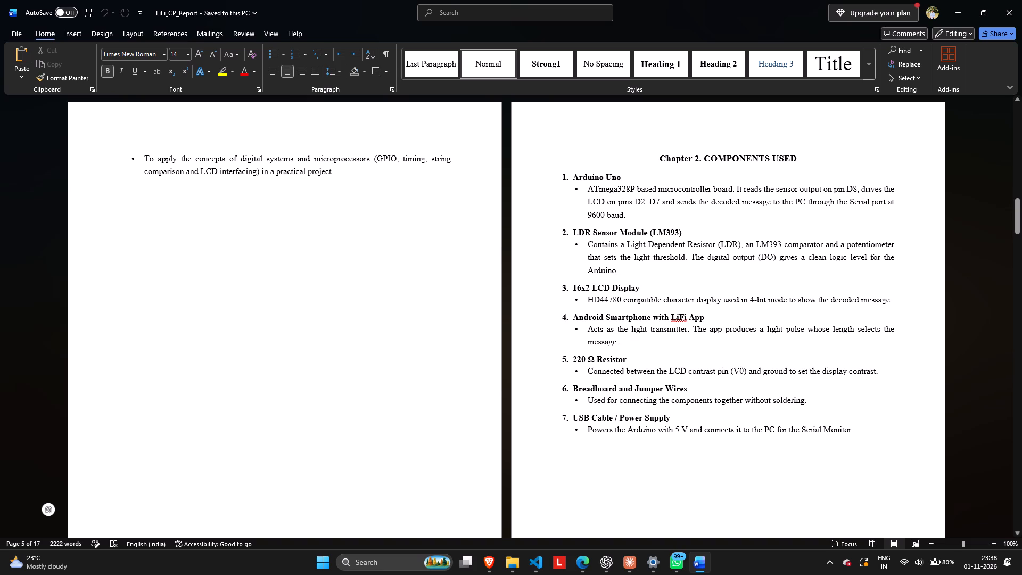
Change the resistor value in the heading of component 5 in Chapter 2 to 1k Ω.
click(586, 361)
key(BackSpace)
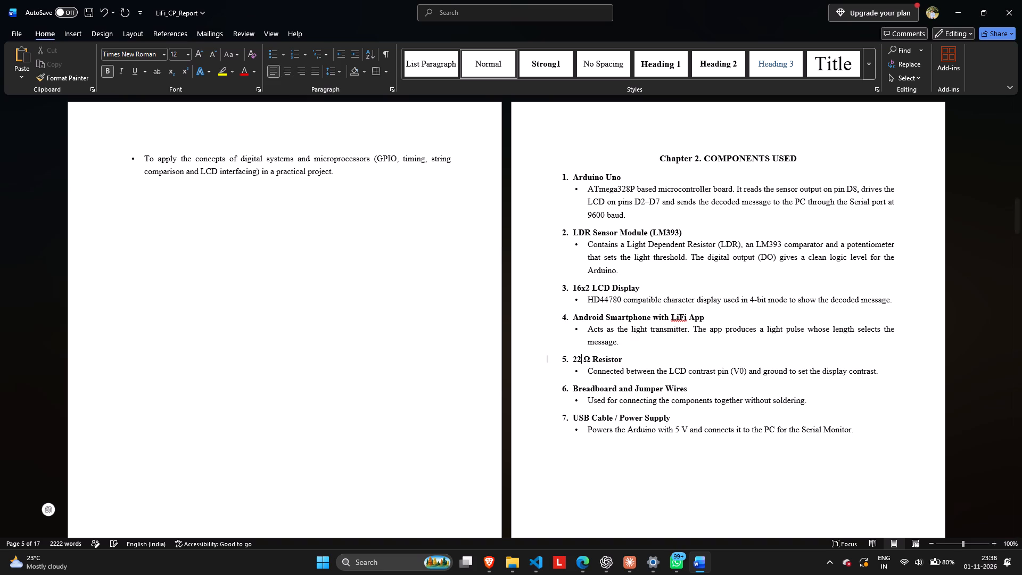
key(BackSpace)
key(BackSpace)
key(1)
key(k)
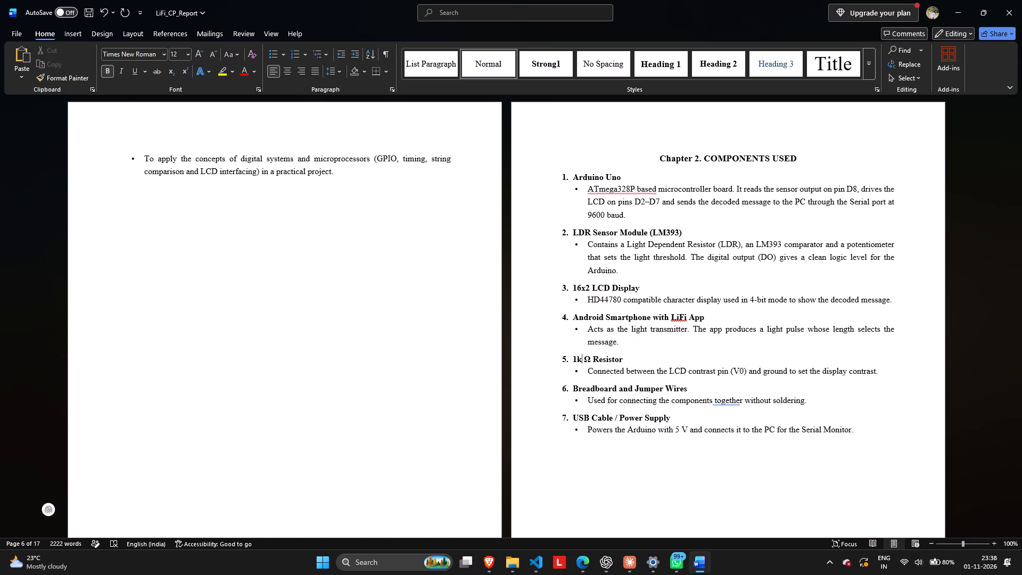
Read through Chapter 3. METHODOLOGY, examining the block diagram, the working steps, the pulse sampling figure and the pulse code table.
scroll(629, 457, down, 1)
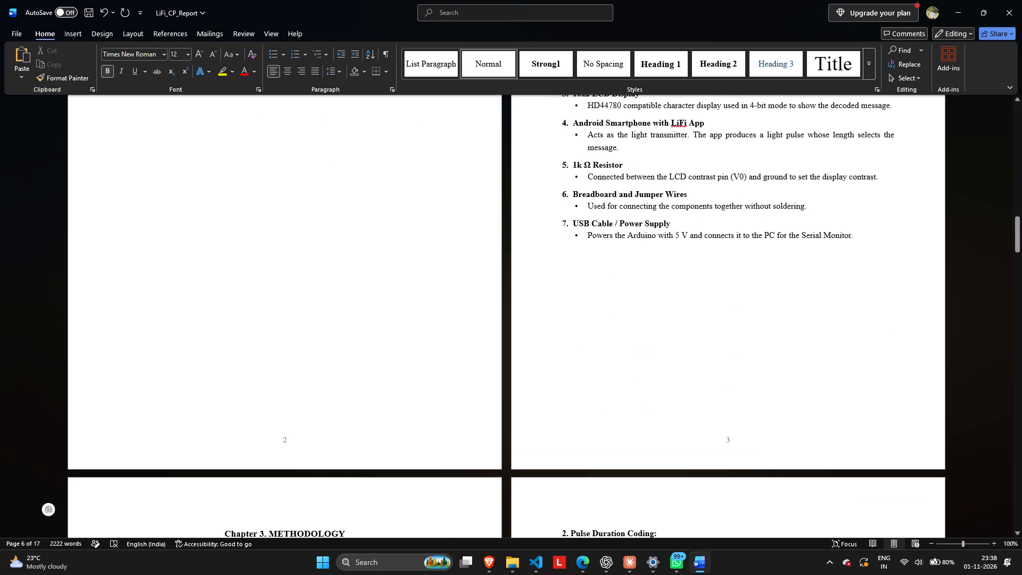
scroll(629, 457, down, 3)
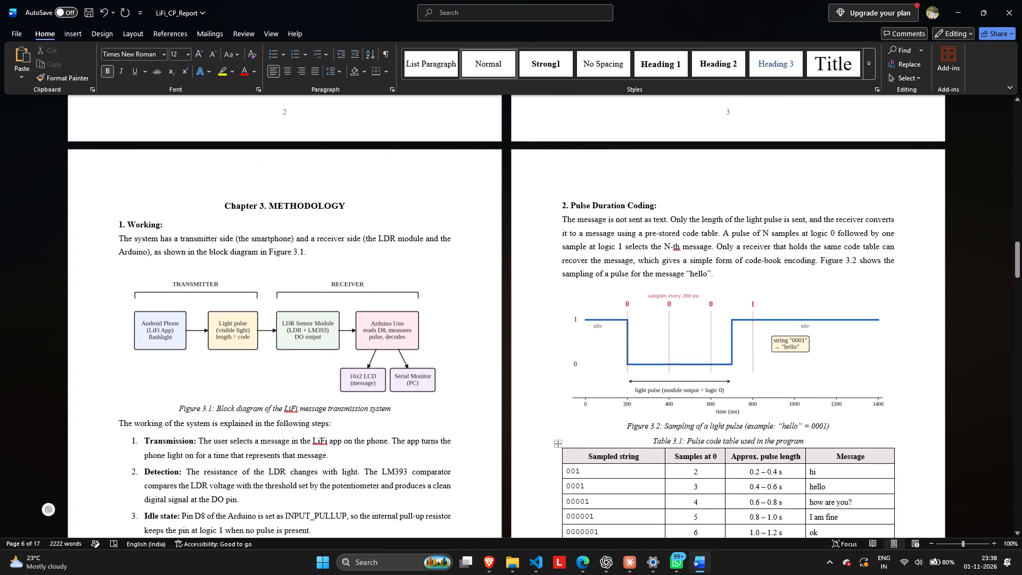
scroll(629, 457, down, 1)
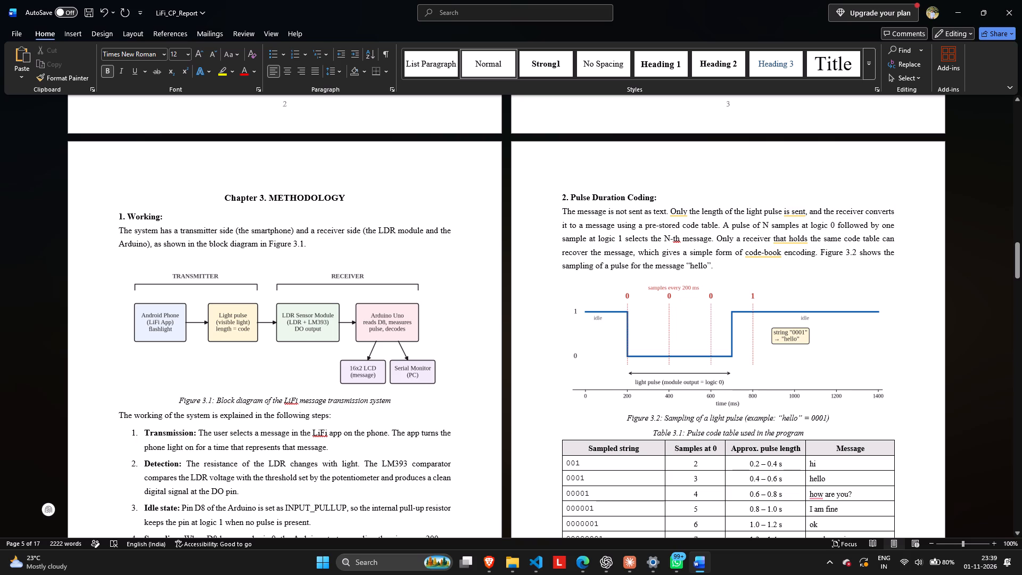
scroll(767, 333, down, 1)
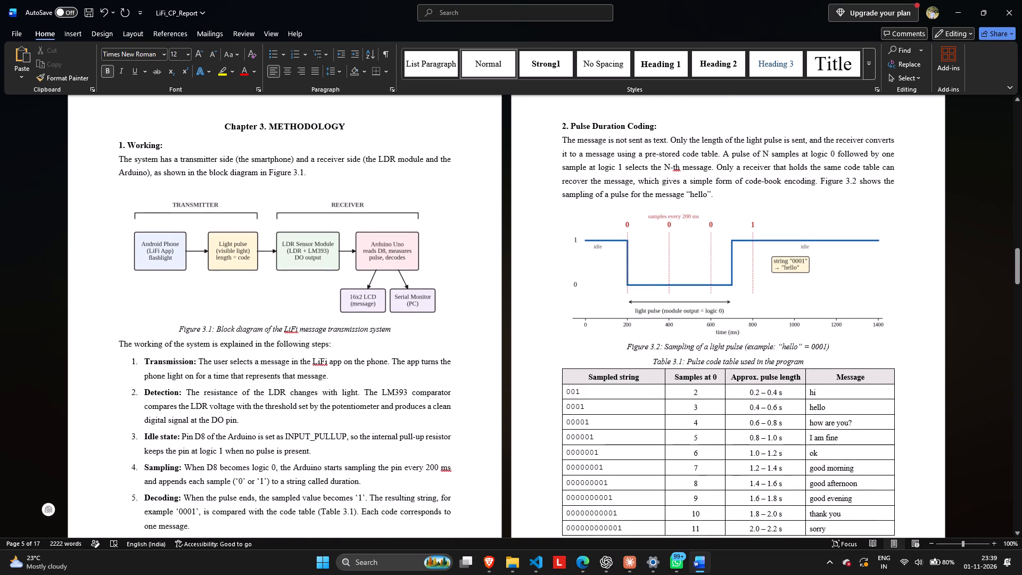
scroll(767, 333, down, 1)
scroll(767, 333, right, 2)
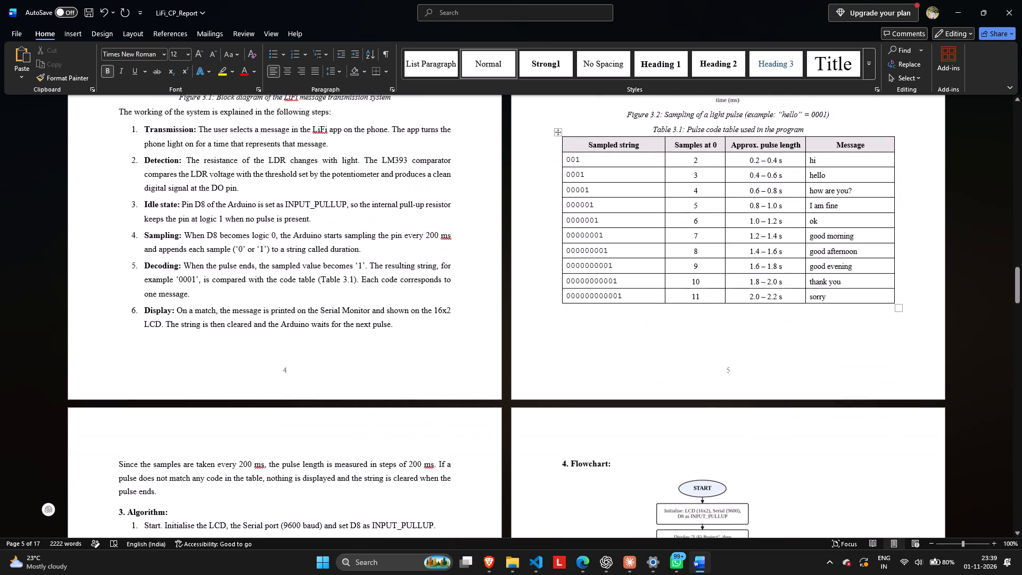
scroll(767, 333, right, 2)
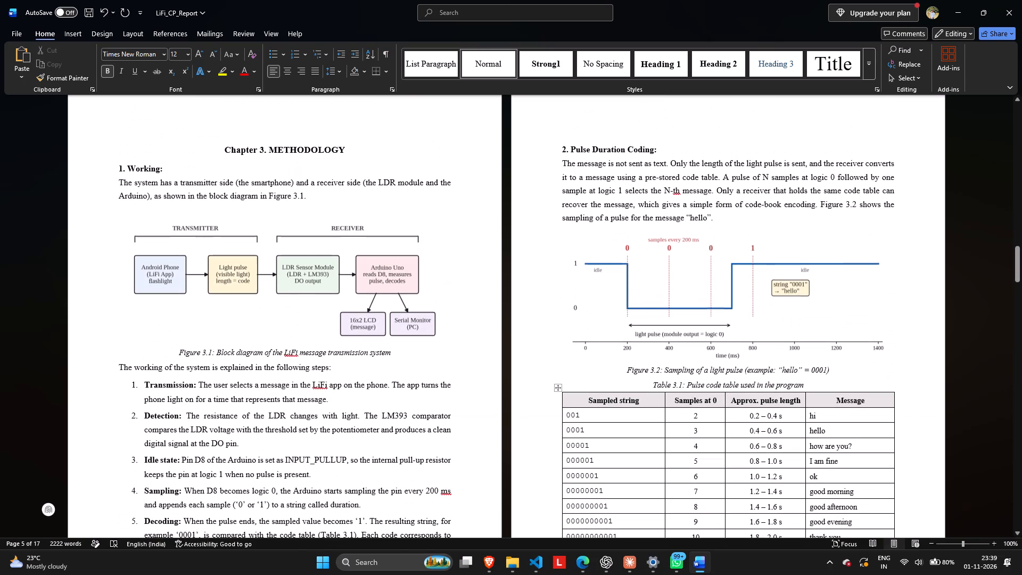
scroll(767, 333, right, 1)
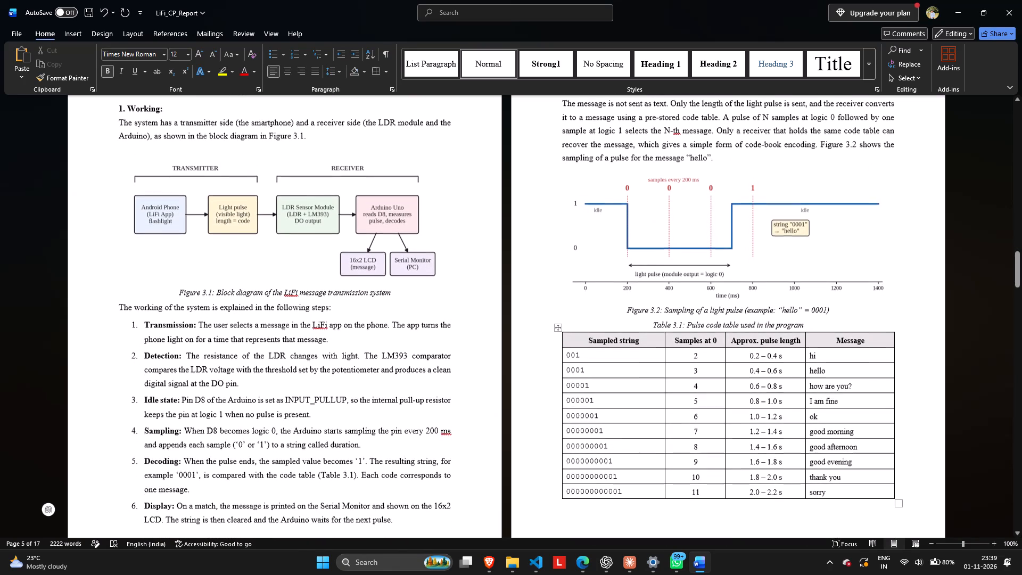
scroll(767, 333, right, 2)
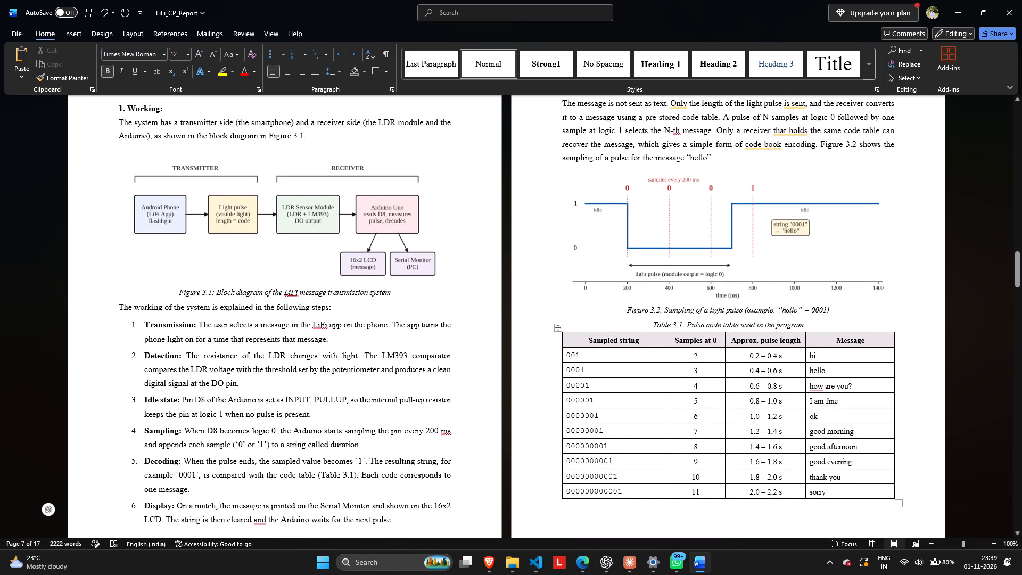
scroll(767, 333, right, 4)
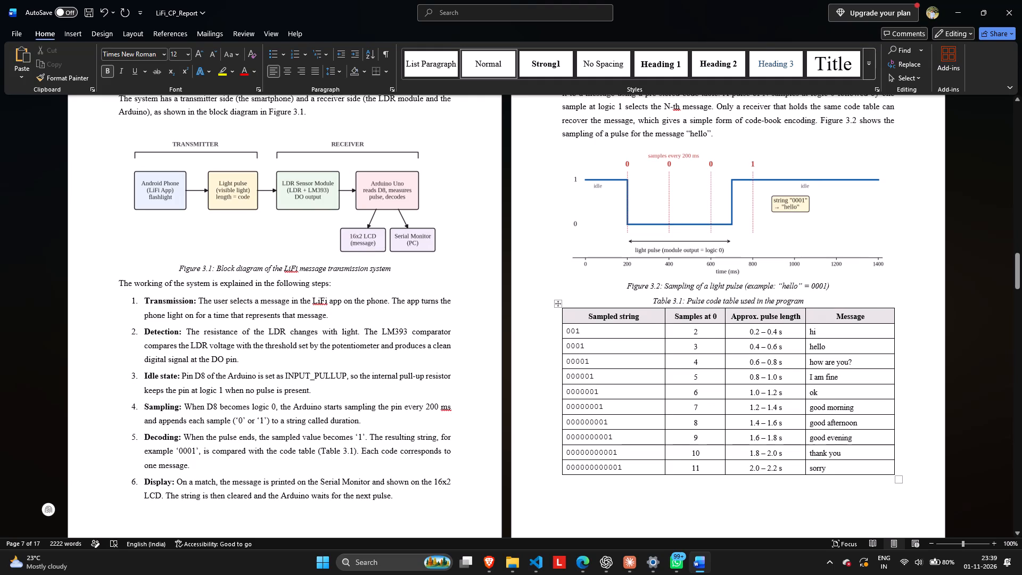
scroll(621, 382, down, 2)
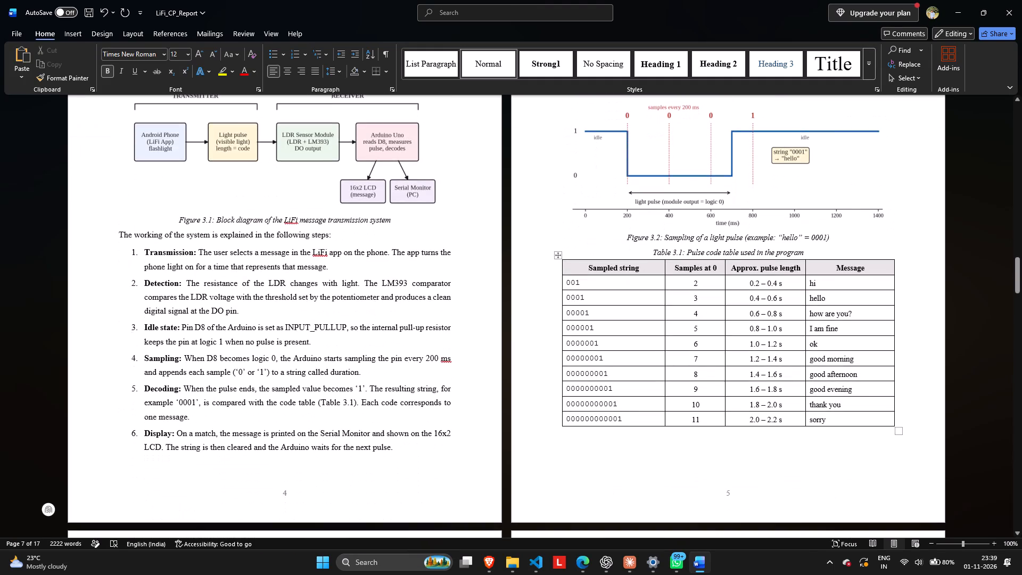
Review the report from Chapter 4's circuit diagram, pin connection tables and code through Chapter 5's results and Chapter 6's conclusion.
scroll(621, 382, down, 4)
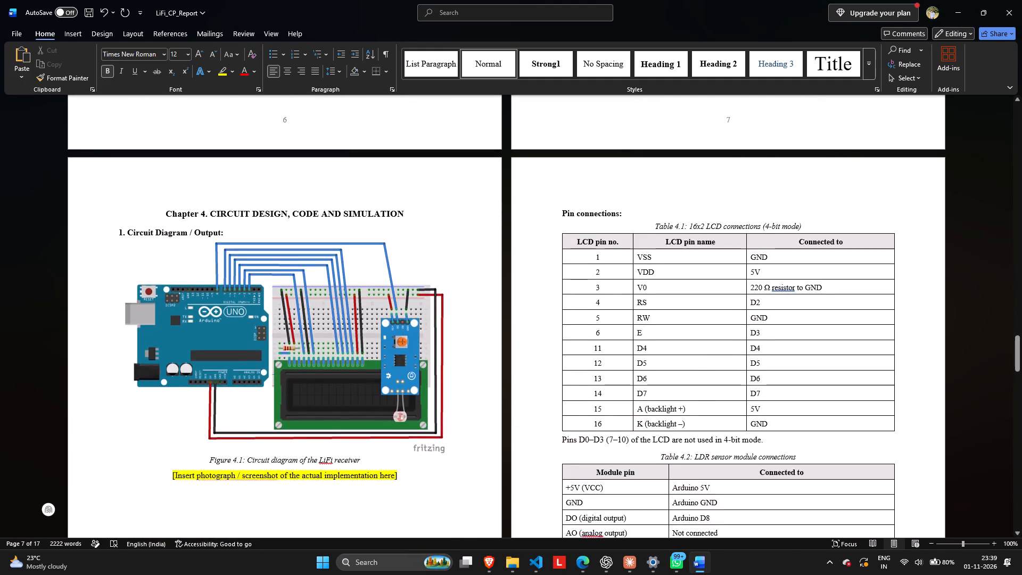
scroll(621, 382, down, 2)
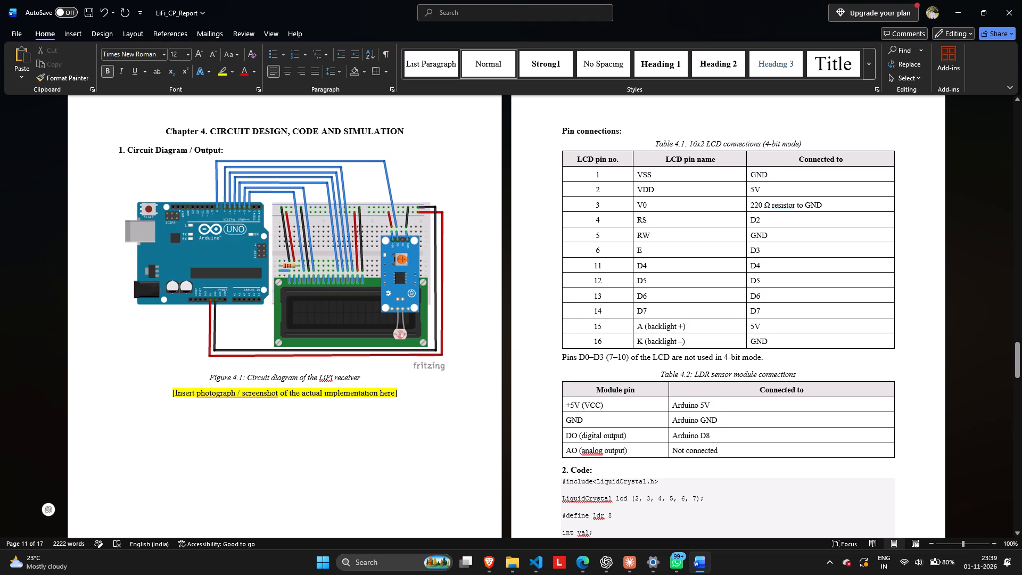
scroll(621, 382, down, 1)
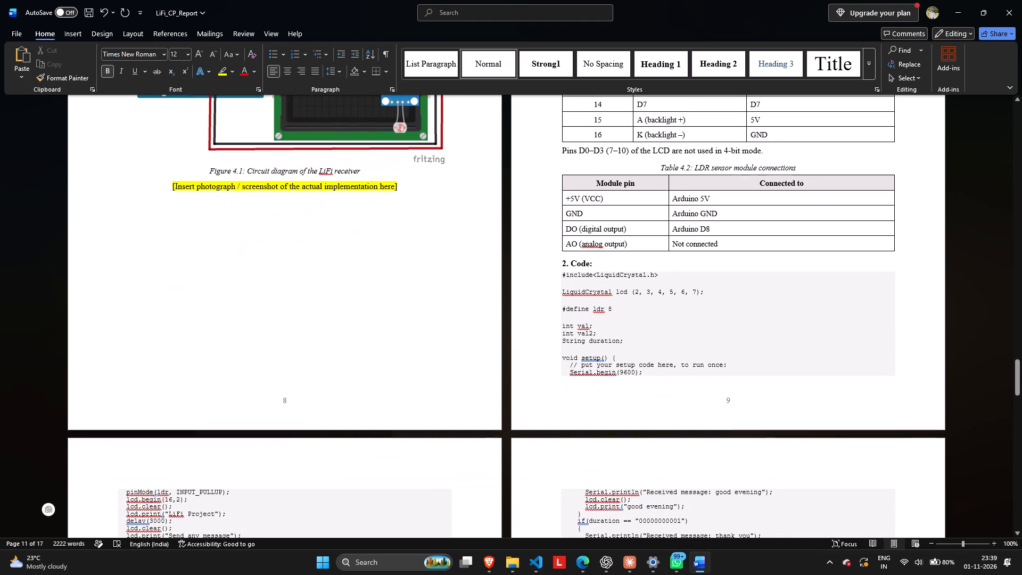
scroll(621, 382, down, 2)
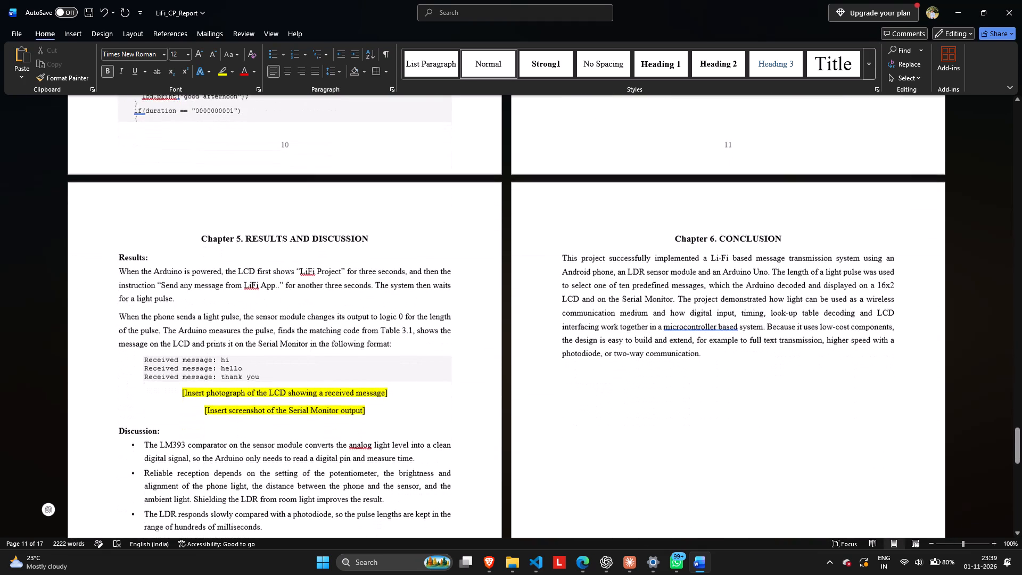
scroll(621, 382, down, 2)
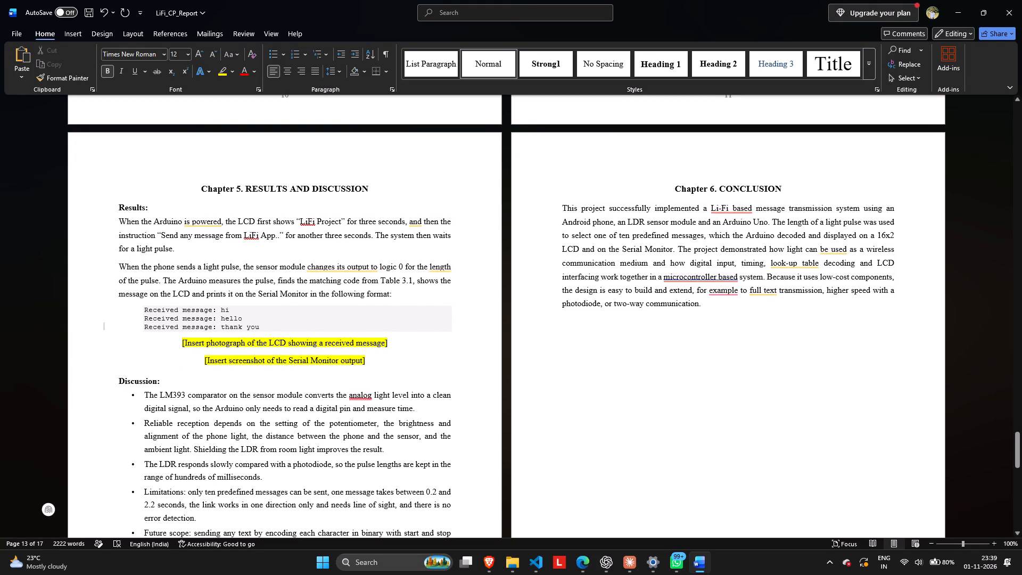
Delete the highlighted placeholder line "[Insert photograph of the LCD showing a received message]" in Chapter 5's Results section.
click(400, 343)
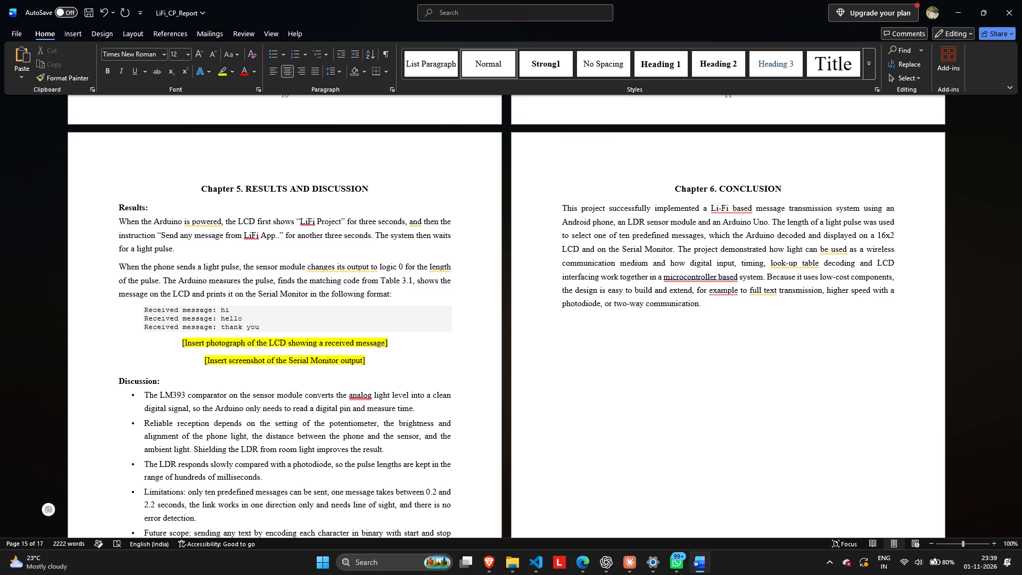
key(BackSpace)
key(BackSpace)
key(BackSpace)
key(BackSpace)
key(BackSpace)
key(BackSpace)
key(BackSpace)
key(BackSpace)
key(BackSpace)
key(BackSpace)
key(BackSpace)
key(BackSpace)
key(BackSpace)
key(BackSpace)
key(BackSpace)
key(BackSpace)
key(BackSpace)
key(BackSpace)
key(BackSpace)
key(BackSpace)
key(BackSpace)
key(BackSpace)
key(BackSpace)
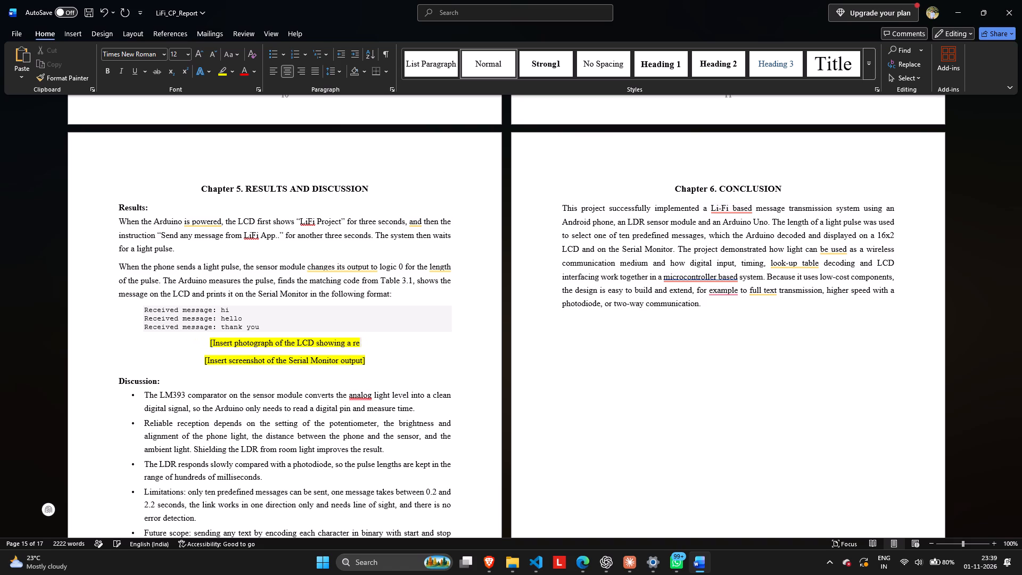
key(BackSpace)
key(BackSpace)
key(BackSpace)
key(BackSpace)
key(BackSpace)
key(BackSpace)
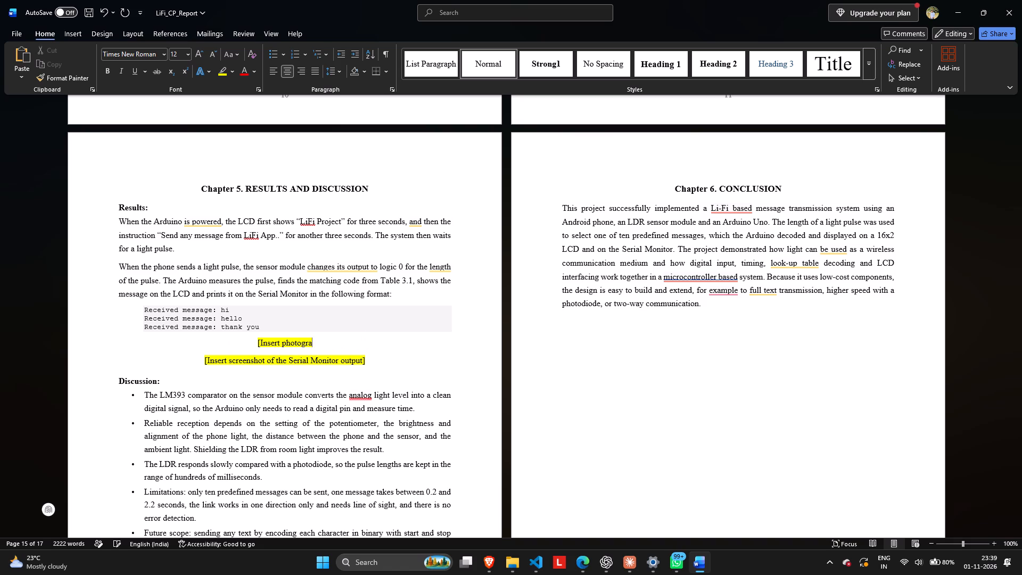
key(BackSpace)
key(BackSpace)
key(BackSpace)
key(BackSpace)
key(BackSpace)
key(BackSpace)
key(BackSpace)
key(BackSpace)
key(BackSpace)
key(BackSpace)
key(BackSpace)
key(BackSpace)
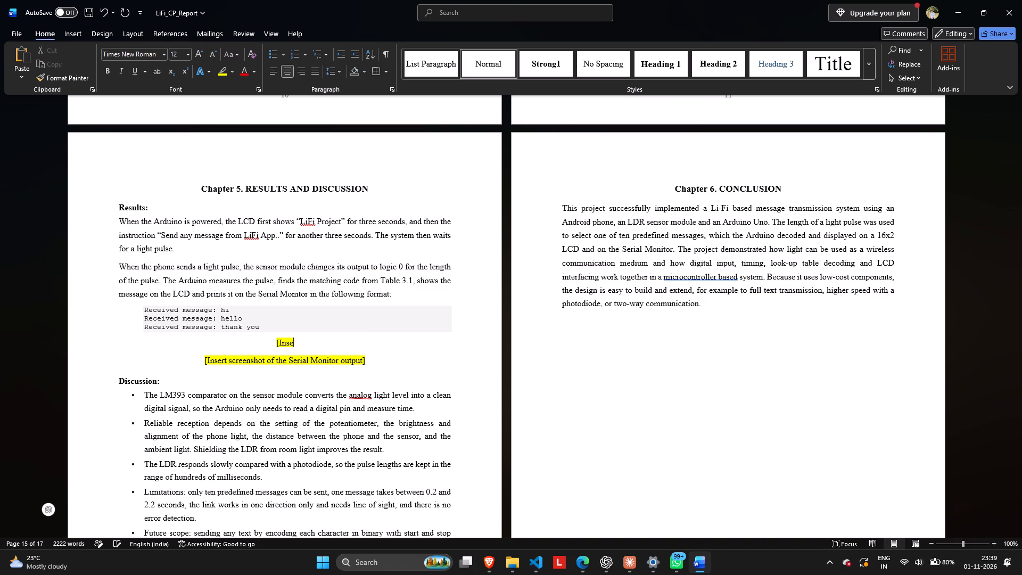
key(BackSpace)
key(BackSpace)
key(BackSpace)
key(BackSpace)
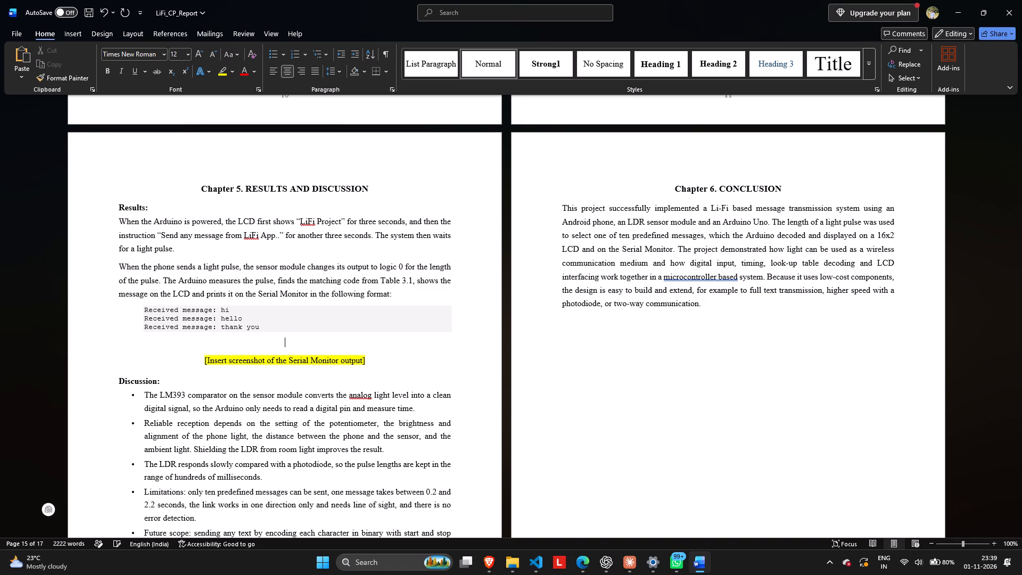
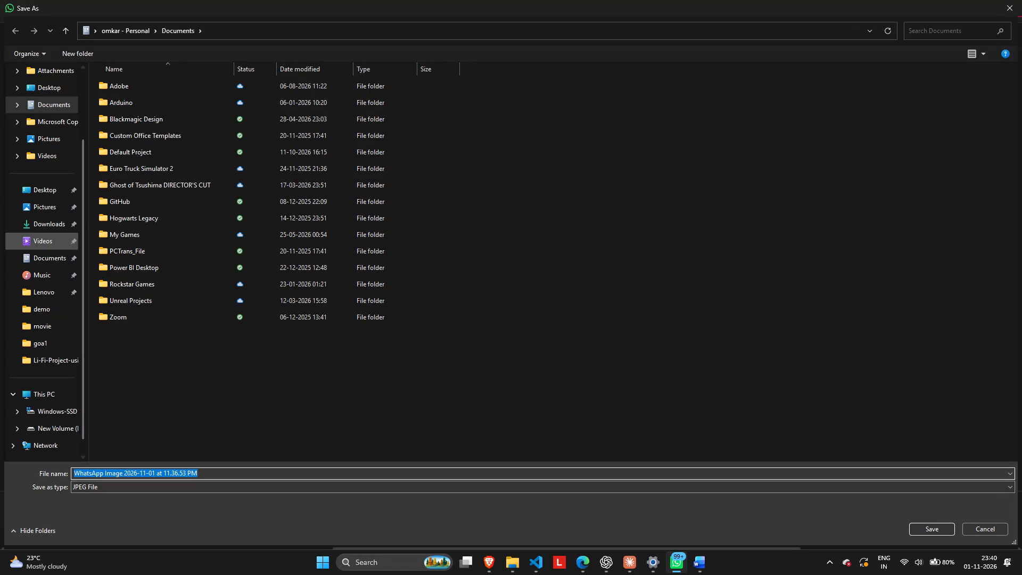
Save the WhatsApp image as a JPEG in the Downloads folder under its suggested file name, WhatsApp Image 2026-11-01 at 11.36.53 PM.
click(34, 220)
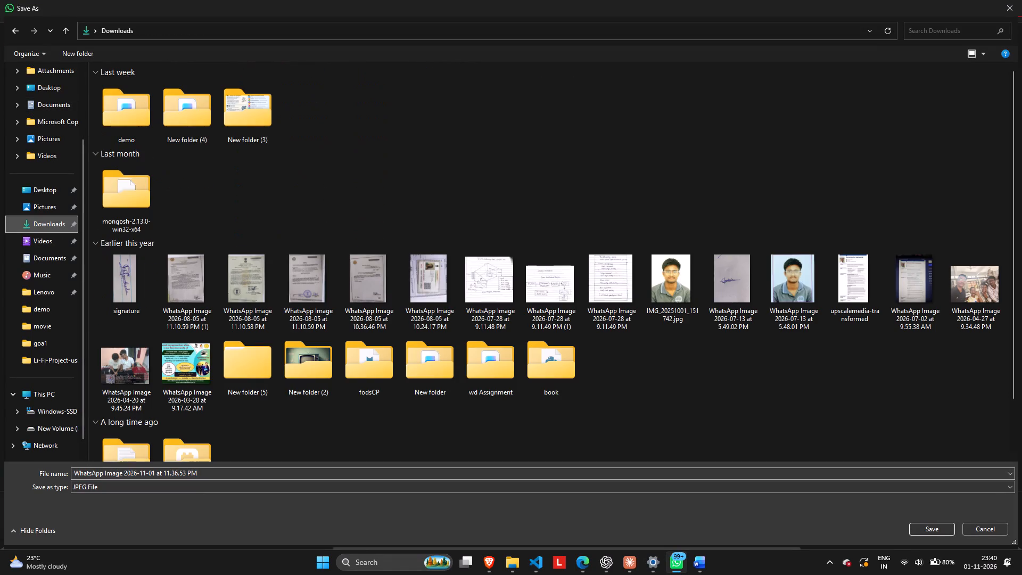
click(940, 538)
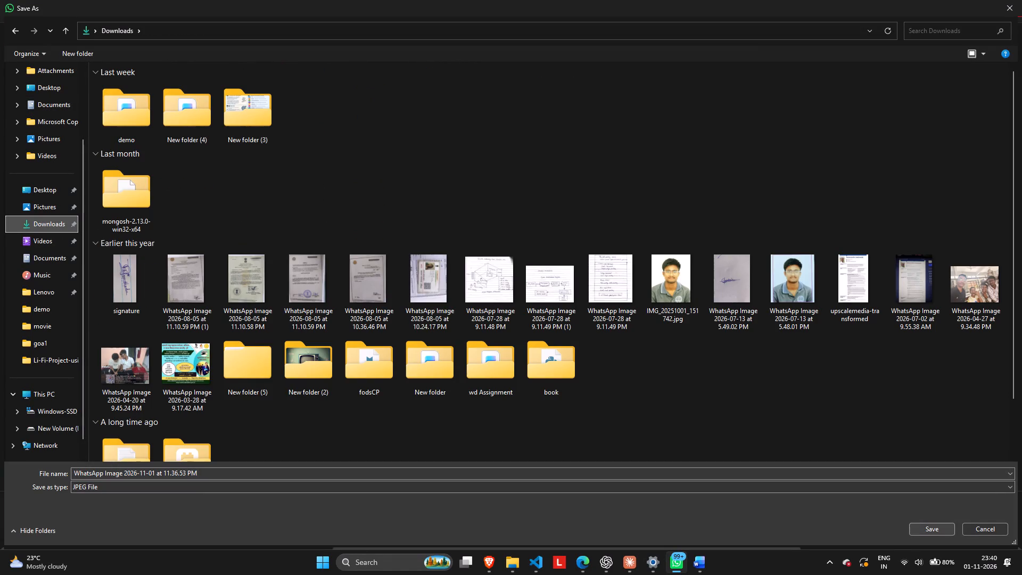
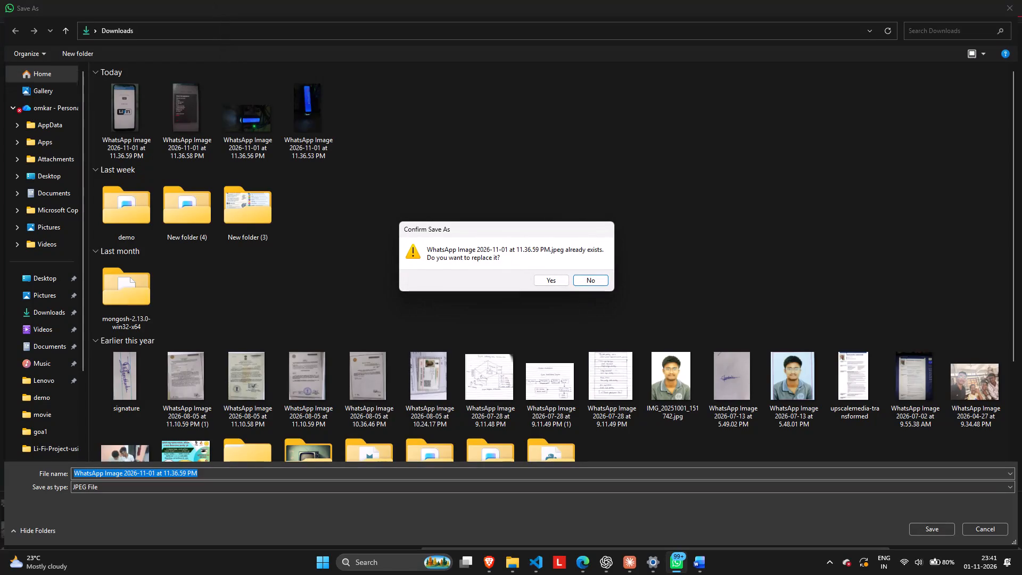
Decline overwriting the existing WhatsApp Image 2026-11-01 at 11.36.59 PM.jpeg in Downloads.
click(595, 277)
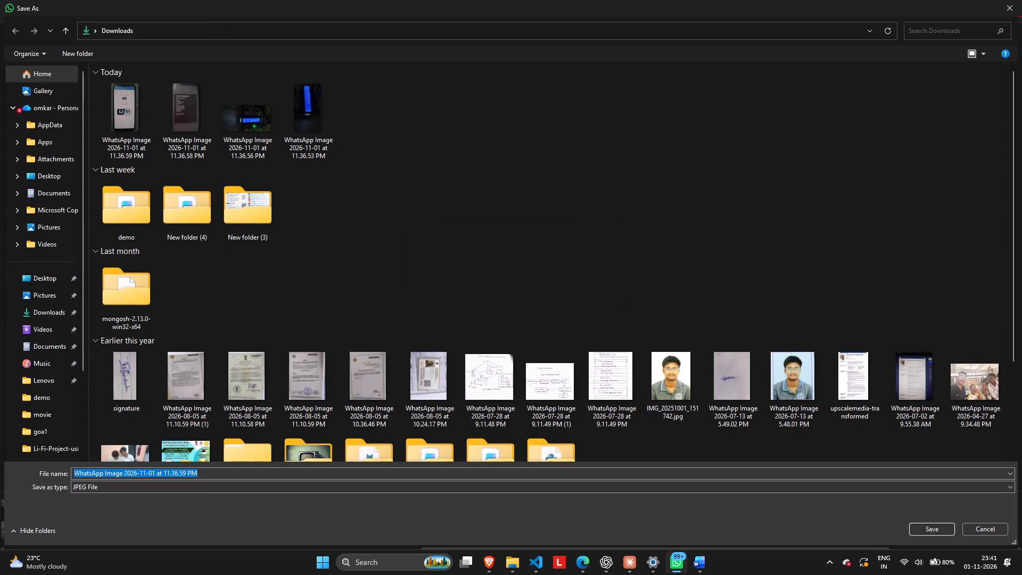
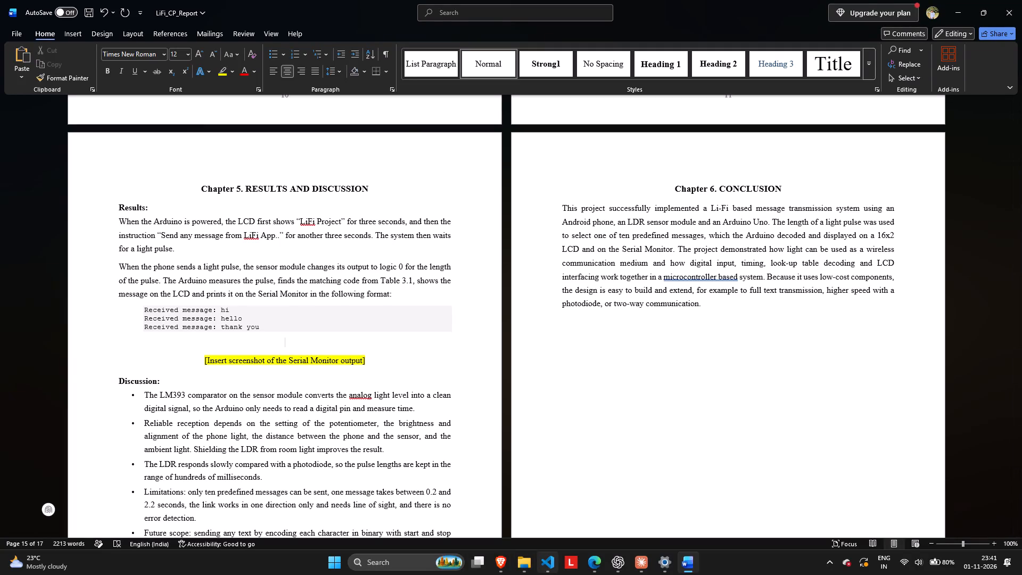
Switch to File Explorer and compare today's WhatsApp photos of the Arduino and LCD circuit in the Downloads folder.
click(531, 566)
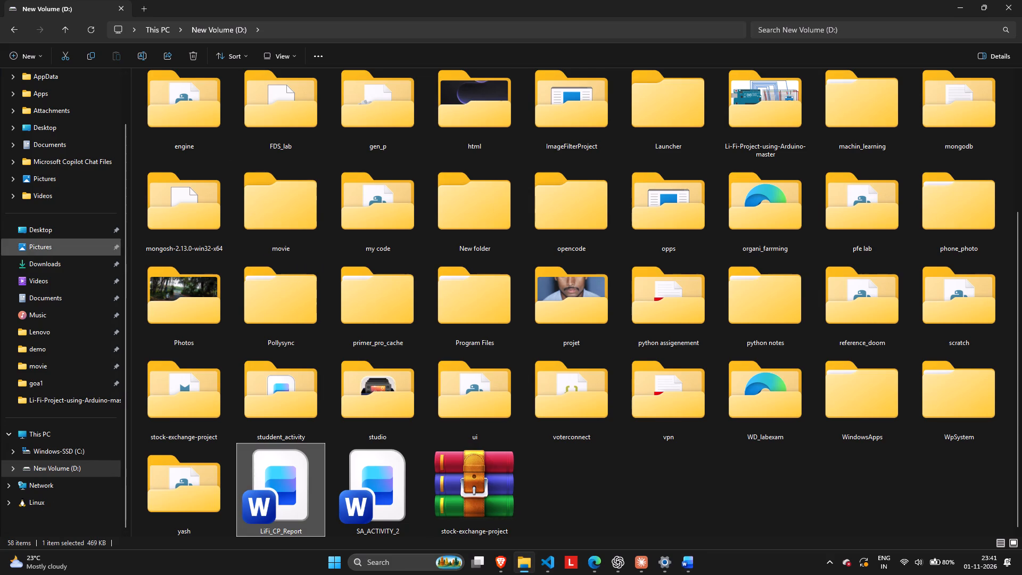
click(63, 265)
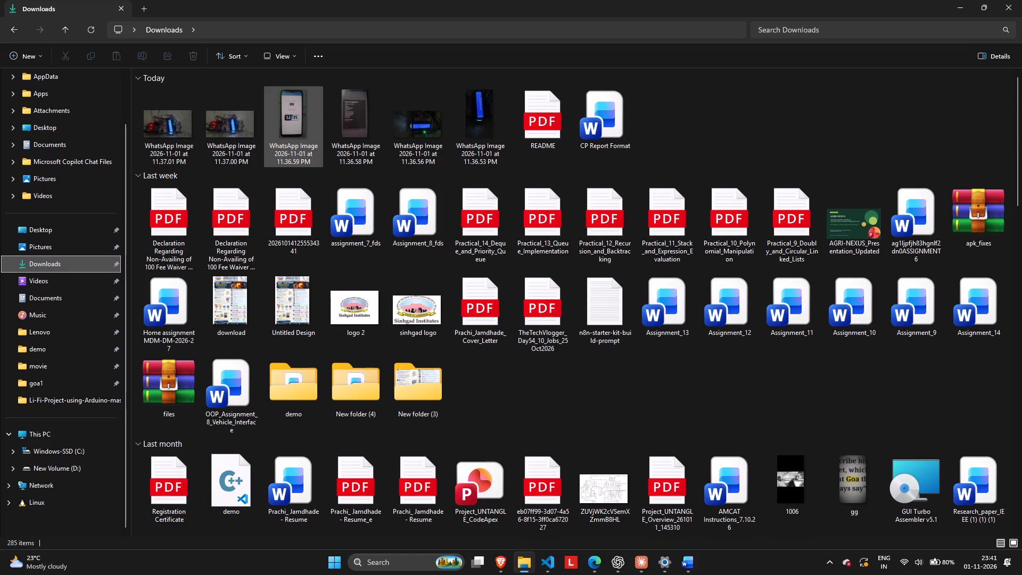
double_click(175, 129)
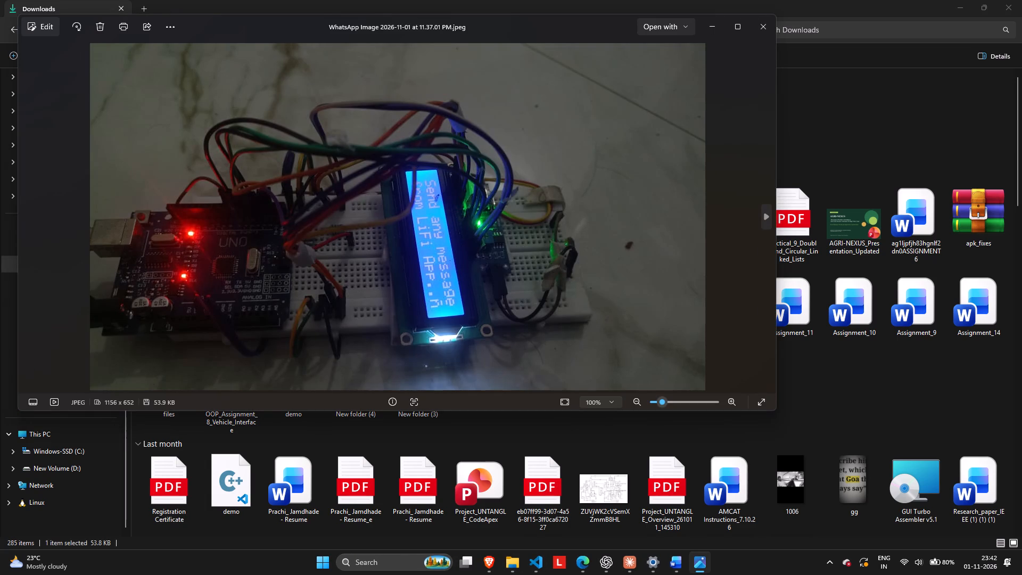
key(Right)
key(Left)
key(Right)
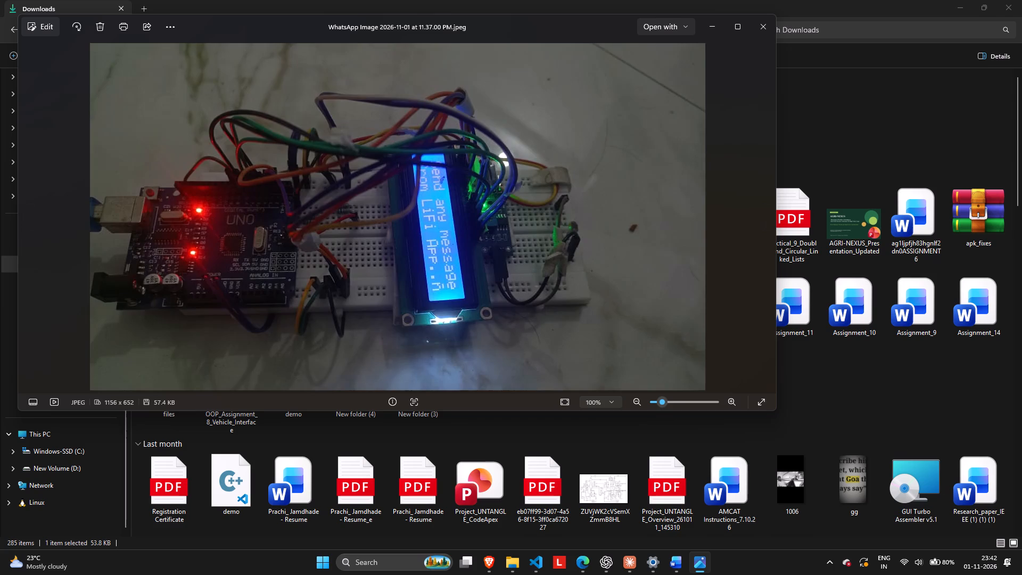
key(Right)
key(Left)
key(Left)
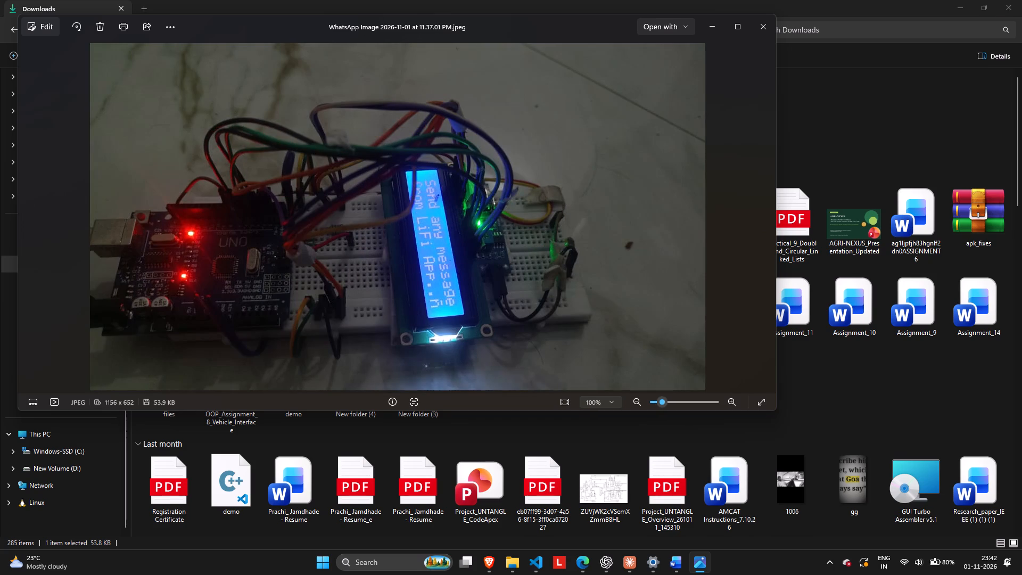
click(771, 32)
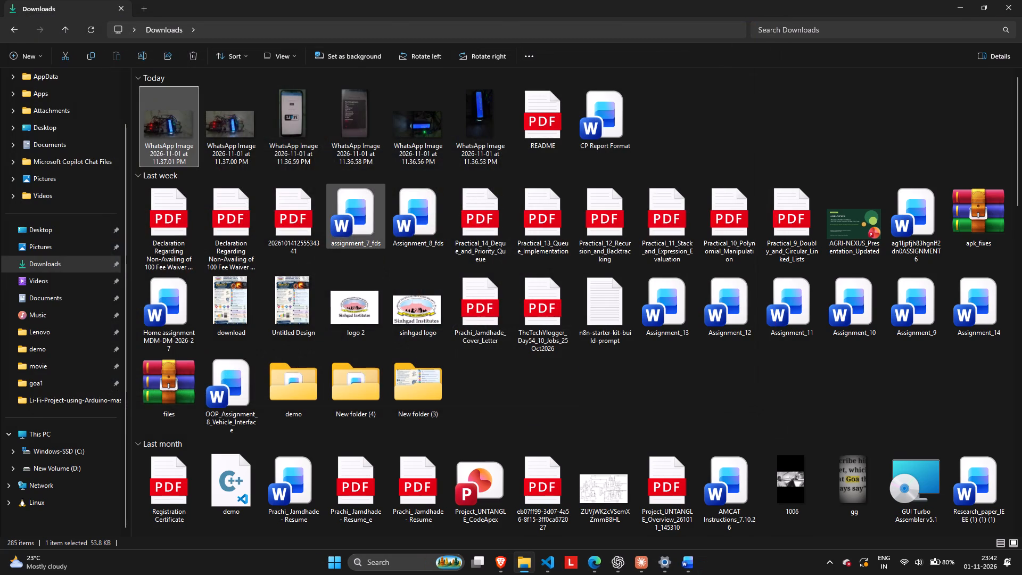
Copy the 11.37.01 PM WhatsApp image into the Word report's Chapter 5 results, between the received-message lines and the Serial Monitor placeholder.
key(ctrl+c)
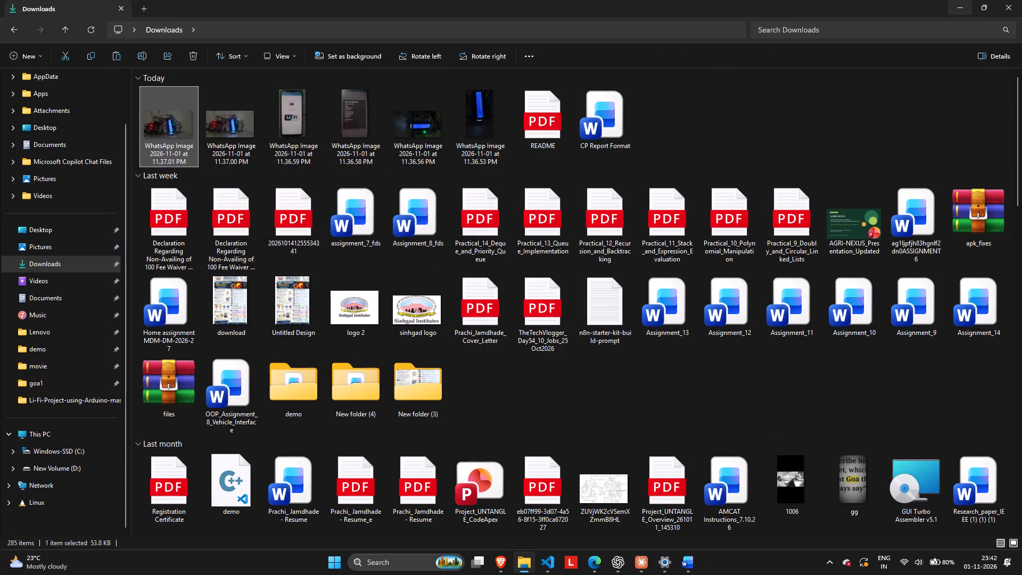
click(960, 0)
key(ctrl+v)
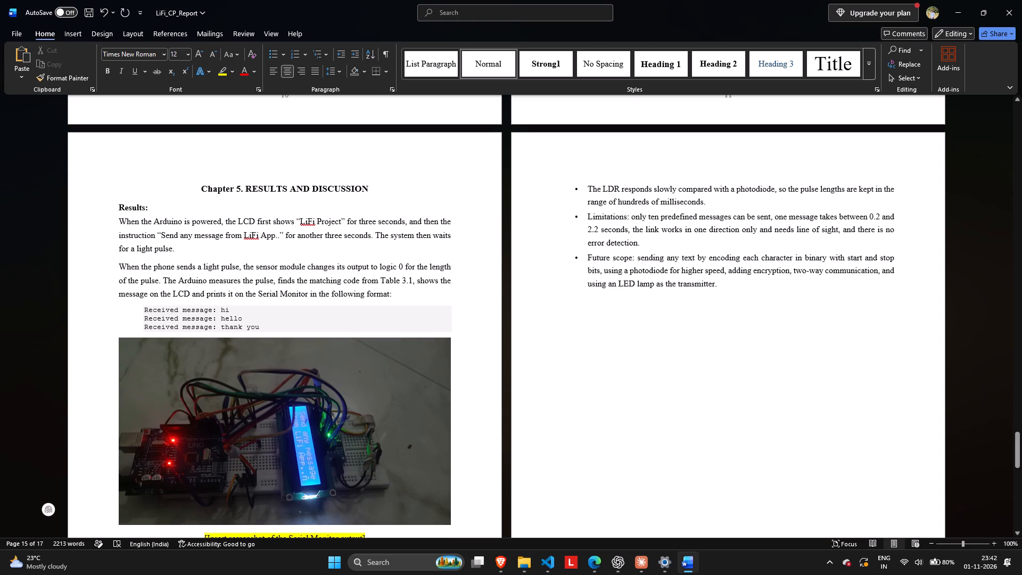
scroll(304, 420, down, 1)
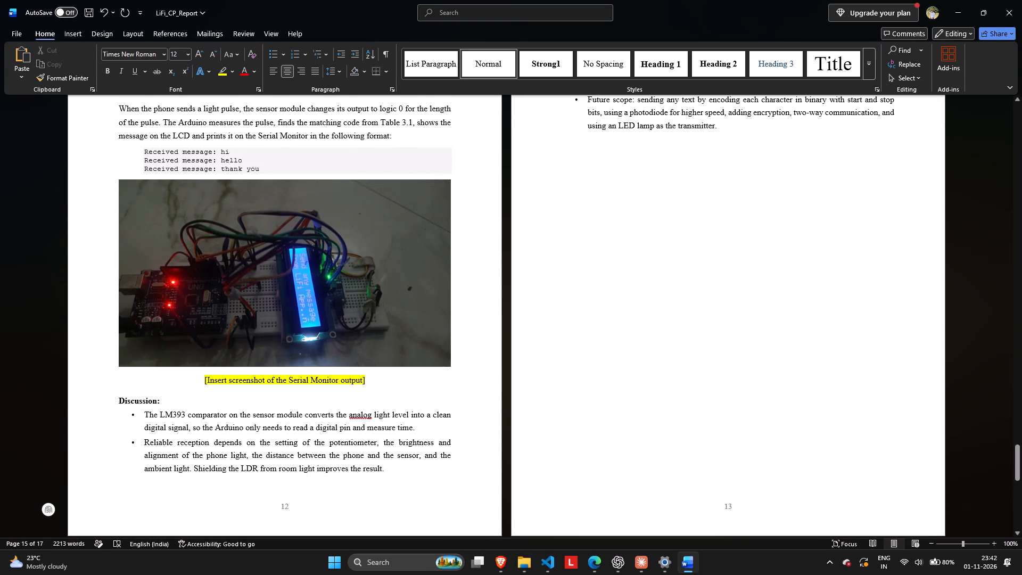
click(459, 363)
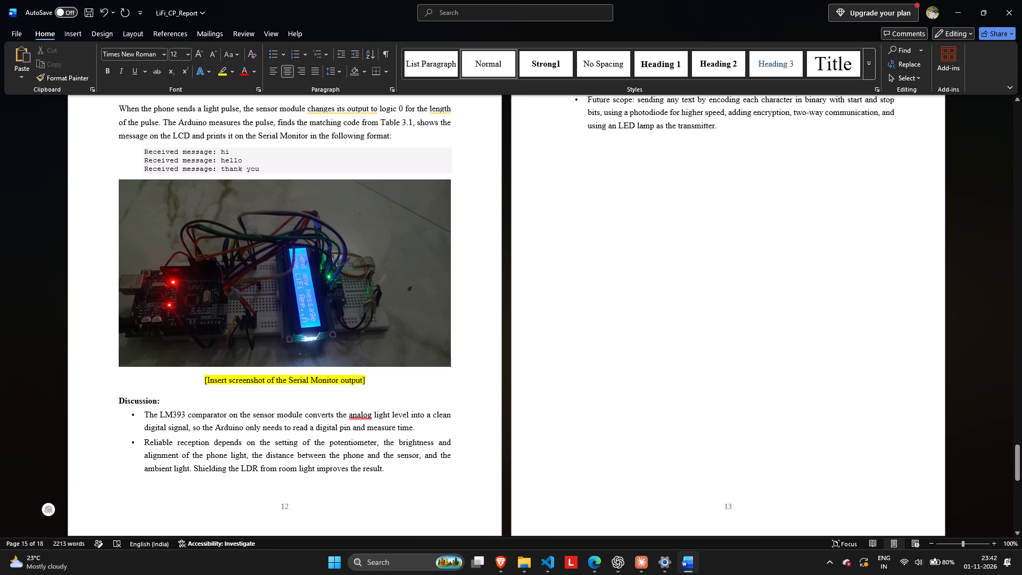
Check the Serial Monitor screenshot placeholder in Chapter 5 and look over the code, results and conclusion pages around it.
drag(380, 386, 206, 385)
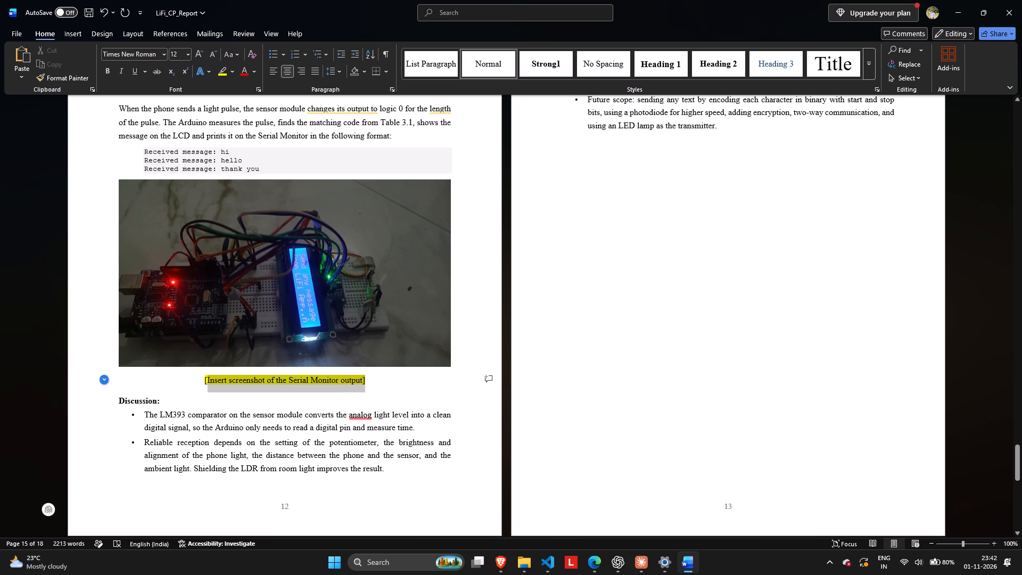
drag(206, 385, 203, 384)
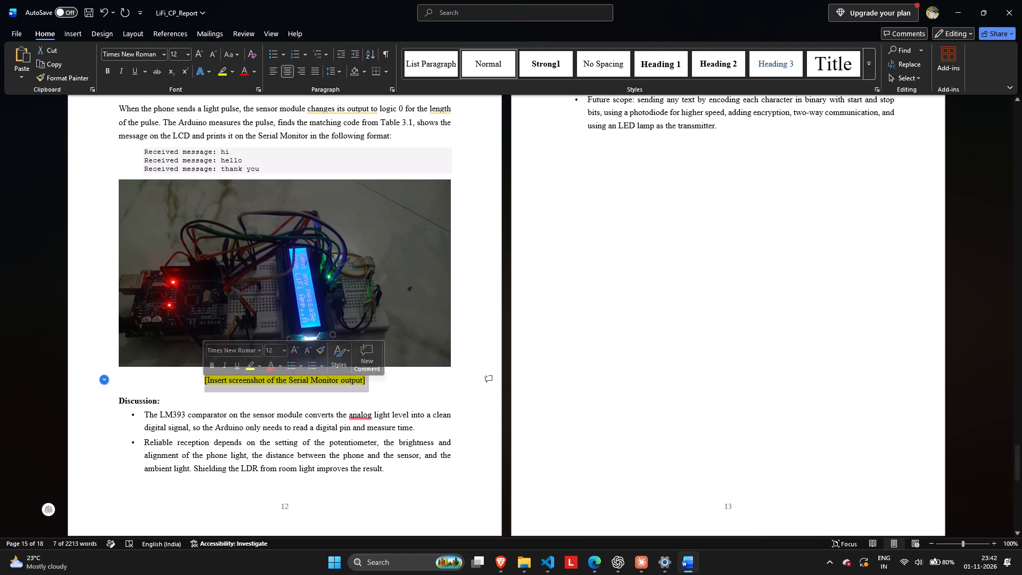
scroll(355, 222, right, 1)
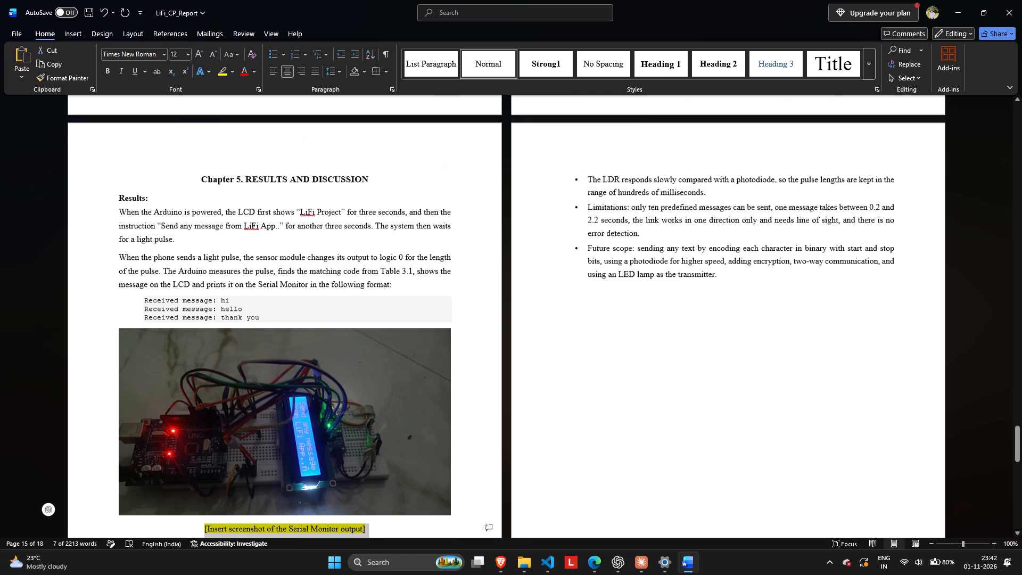
scroll(355, 222, right, 1)
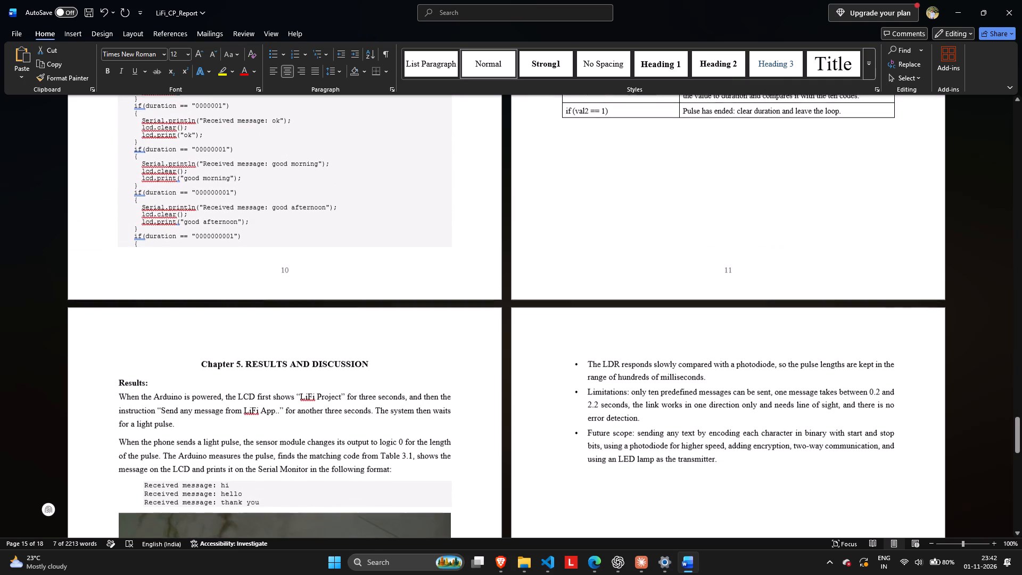
scroll(355, 222, right, 3)
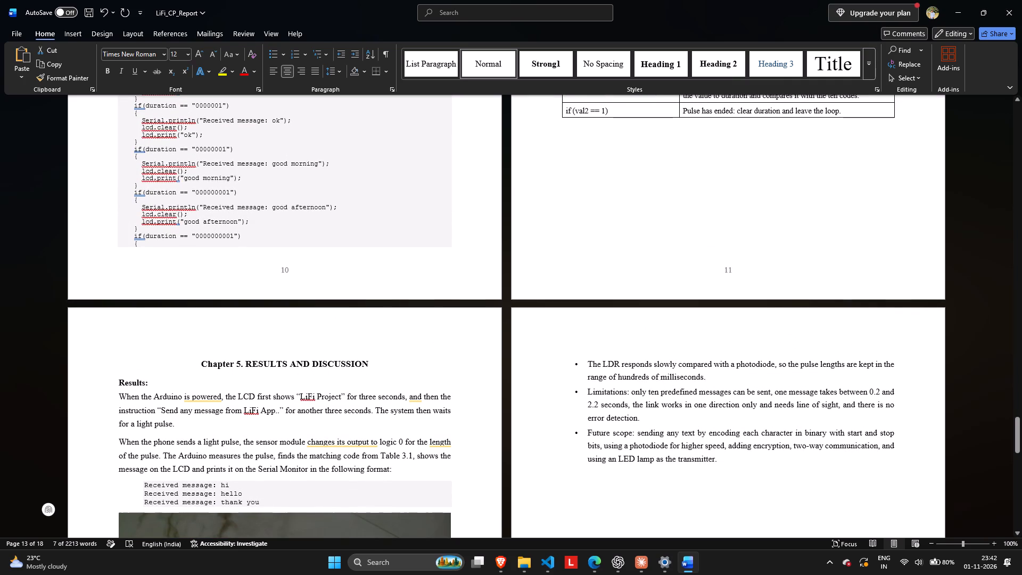
scroll(355, 222, right, 1)
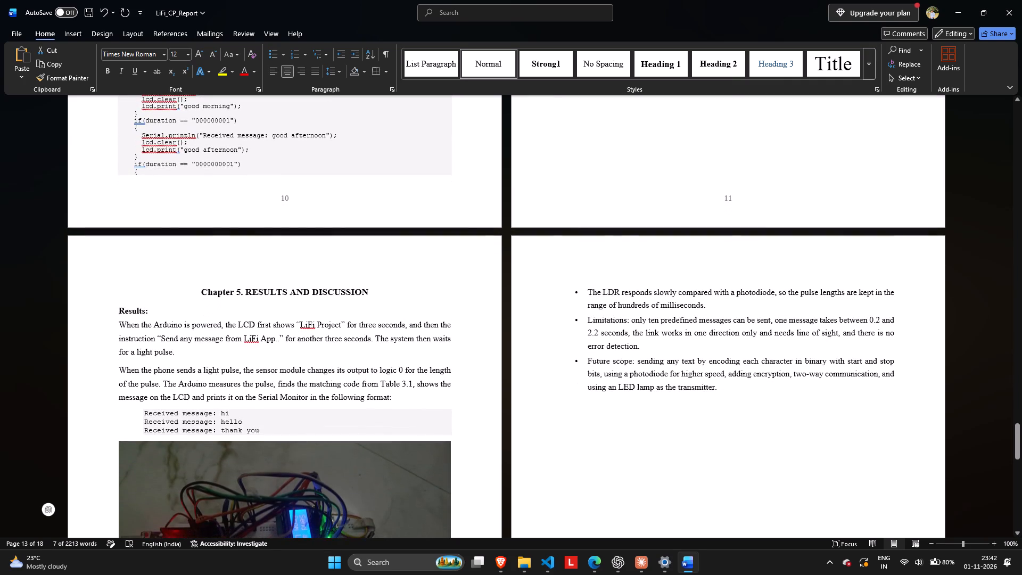
scroll(355, 222, right, 1)
scroll(355, 222, down, 1)
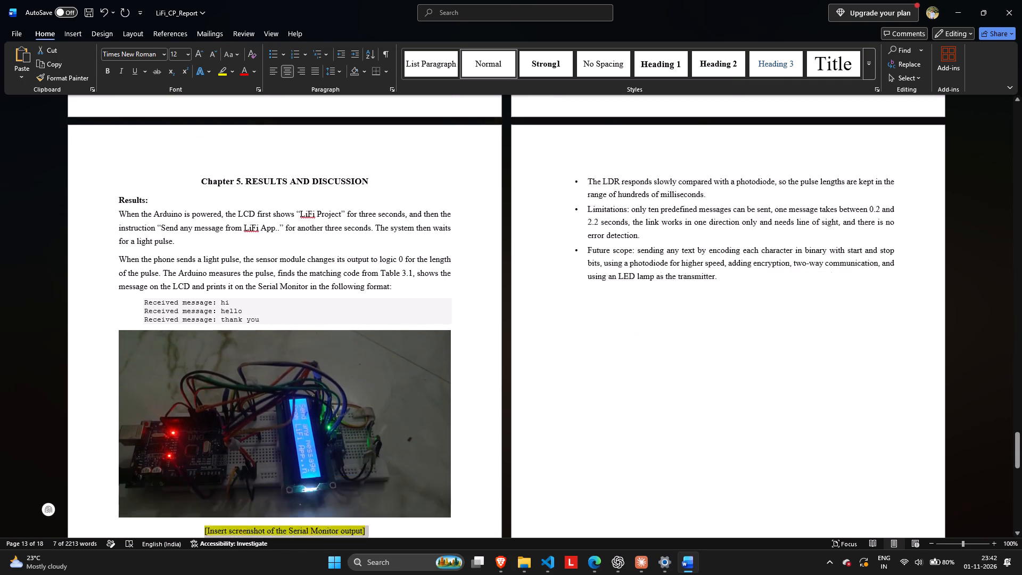
scroll(355, 222, down, 1)
scroll(355, 222, up, 2)
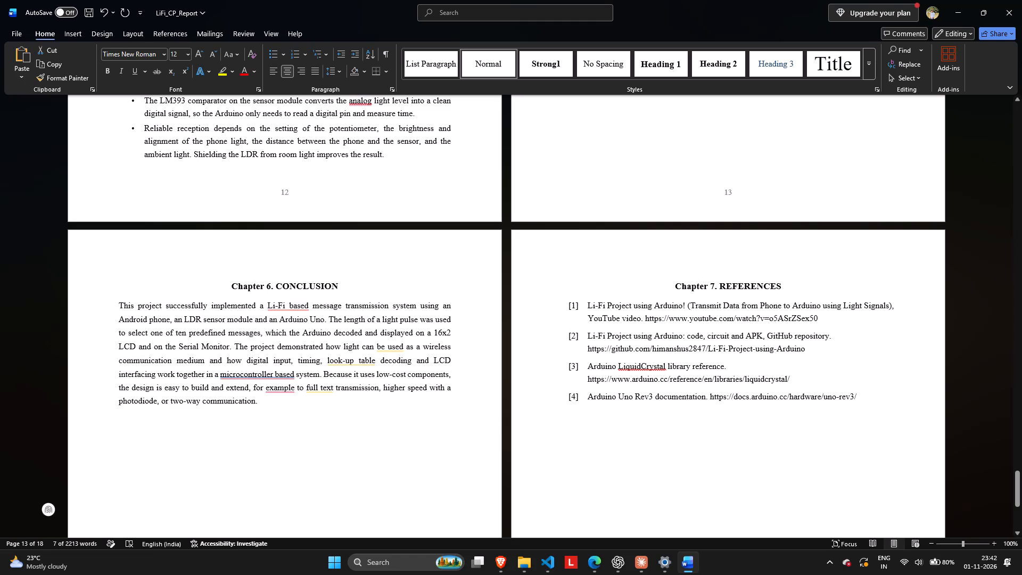
scroll(355, 222, up, 1)
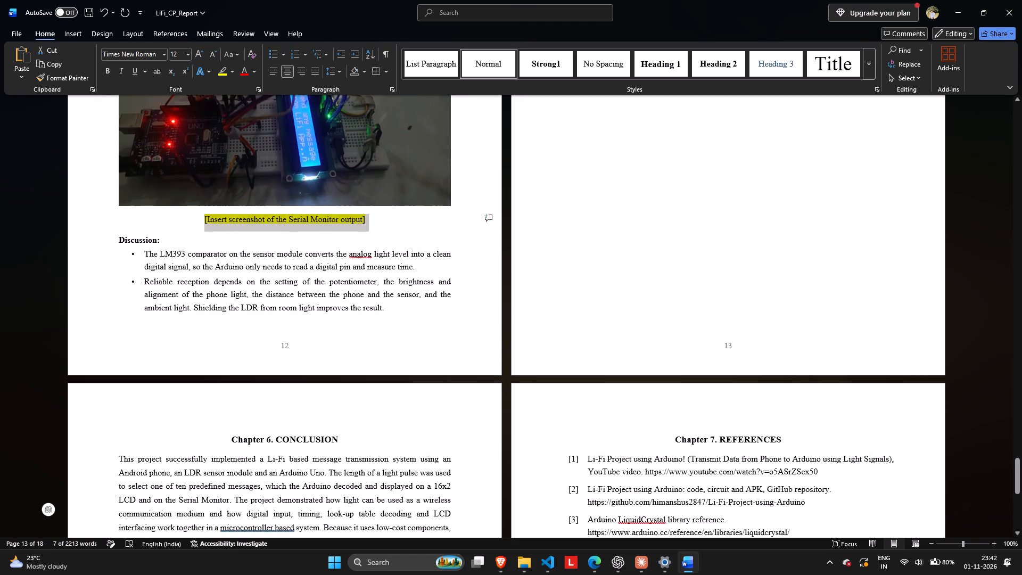
Add an empty line between the circuit photo and the Serial Monitor screenshot placeholder in the Chapter 5 results.
click(460, 201)
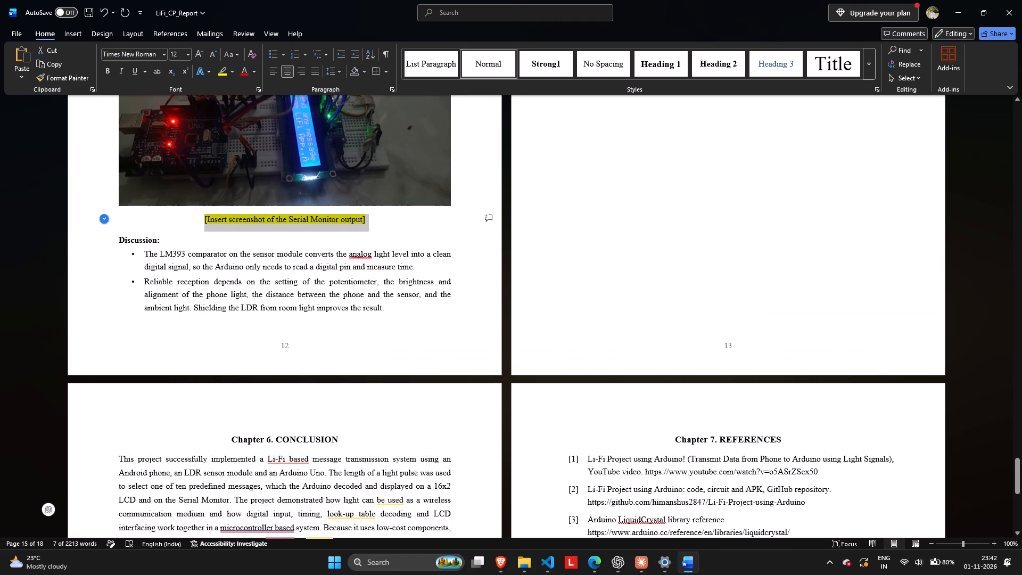
scroll(460, 201, up, 1)
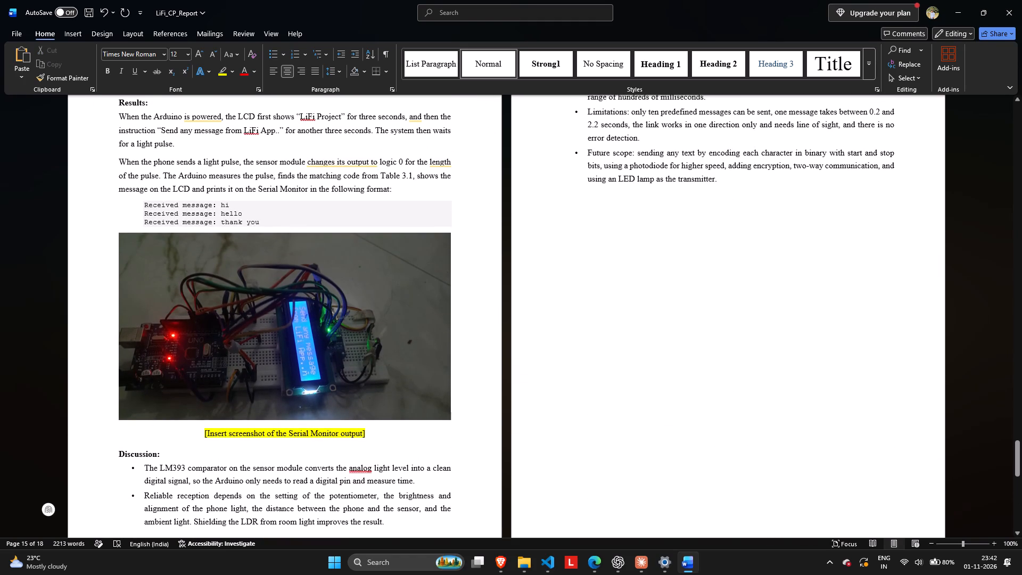
click(453, 420)
key(Return)
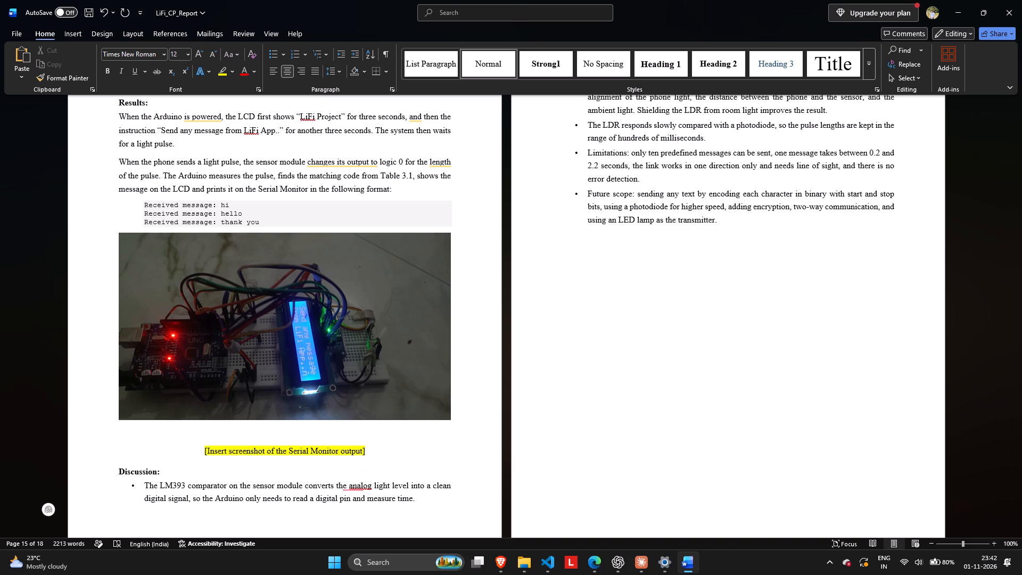
In File Explorer's Downloads folder, preview the 11.36.56 PM and 11.36.53 PM WhatsApp images, copy the 11.36.53 PM one and return to the report in Word.
click(526, 566)
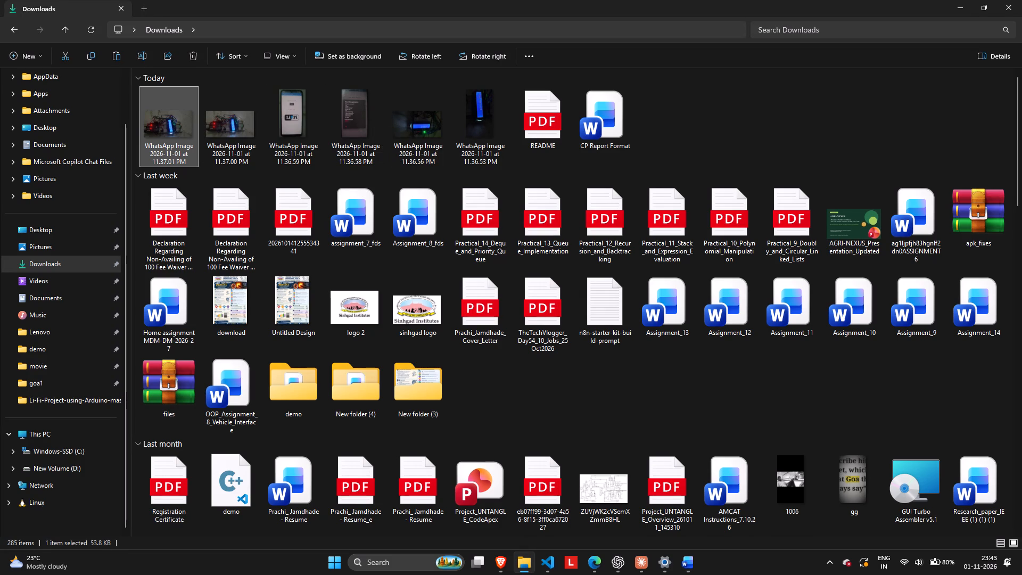
double_click(437, 122)
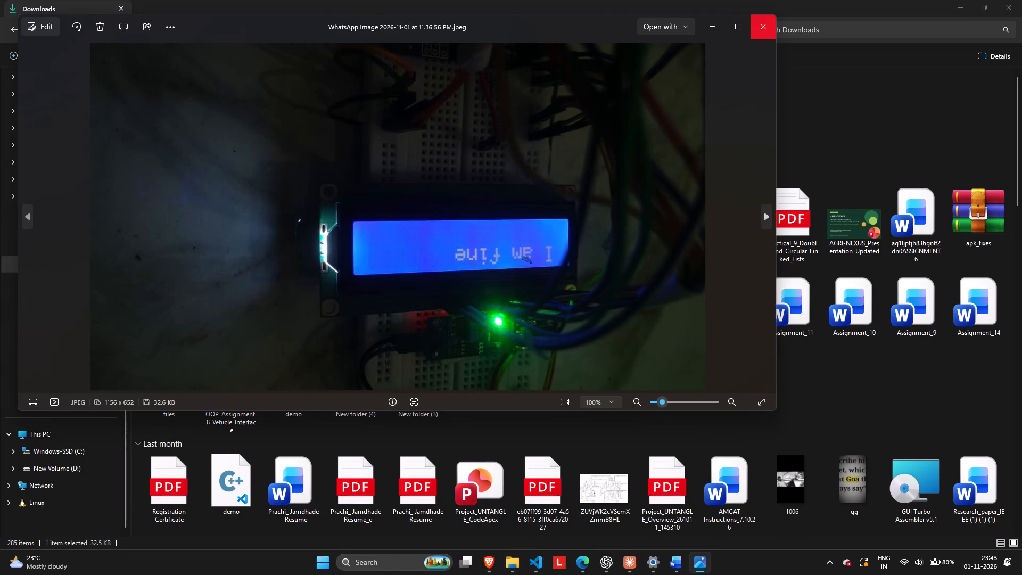
click(758, 36)
double_click(506, 122)
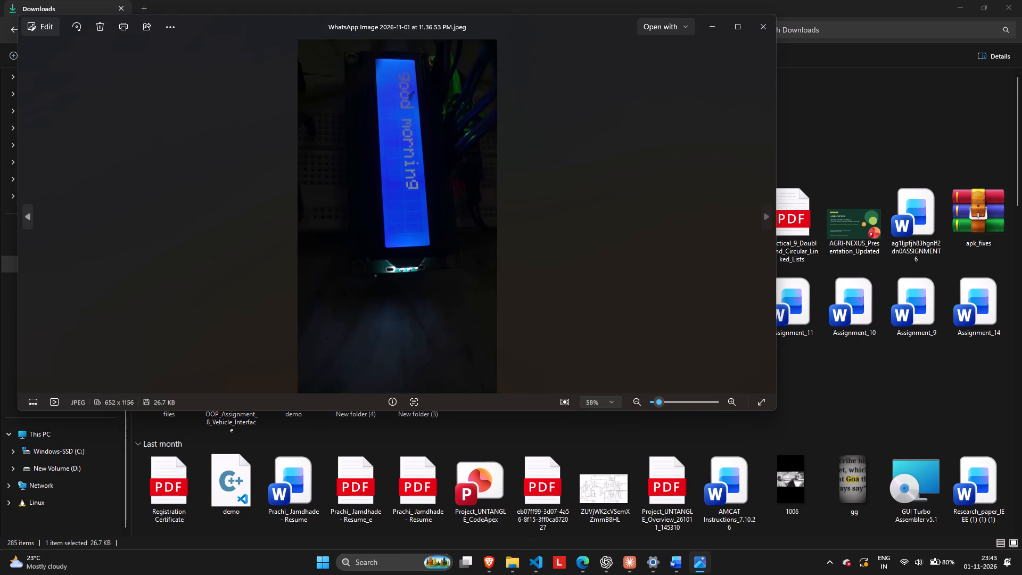
click(760, 32)
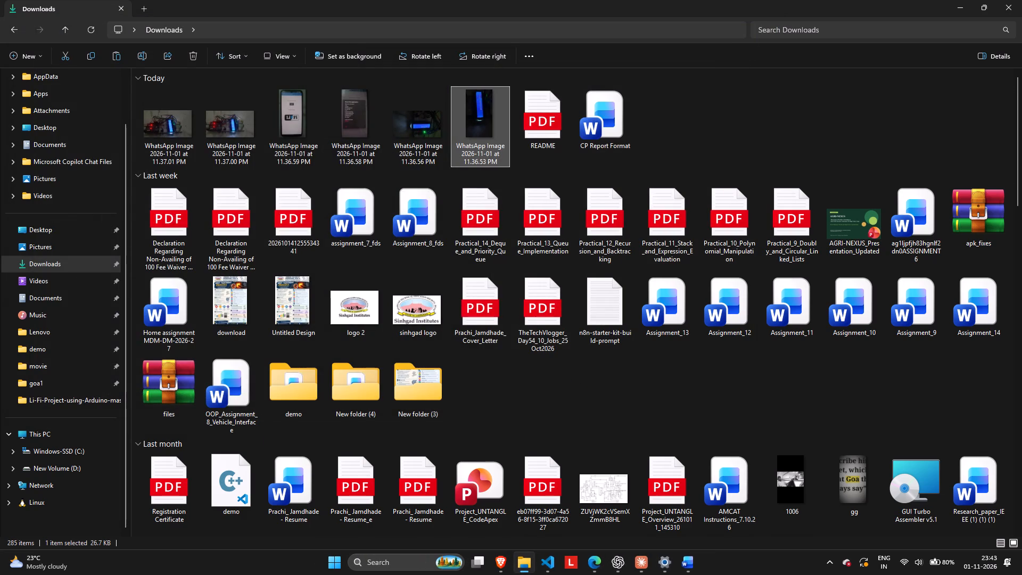
ctrl+click(488, 125)
key(ctrl+c)
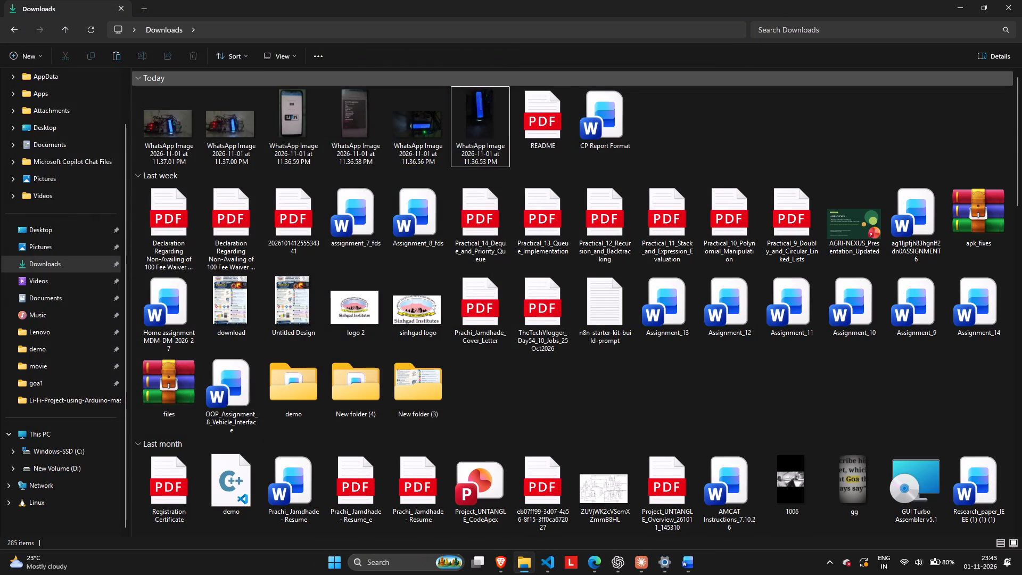
click(485, 139)
ctrl+click(485, 139)
key(ctrl+c)
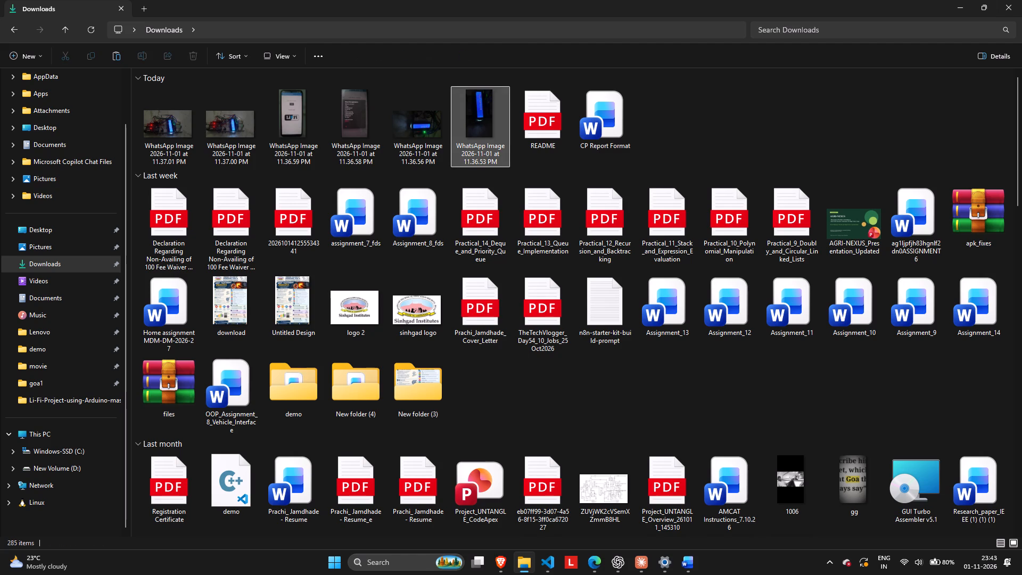
click(963, 1)
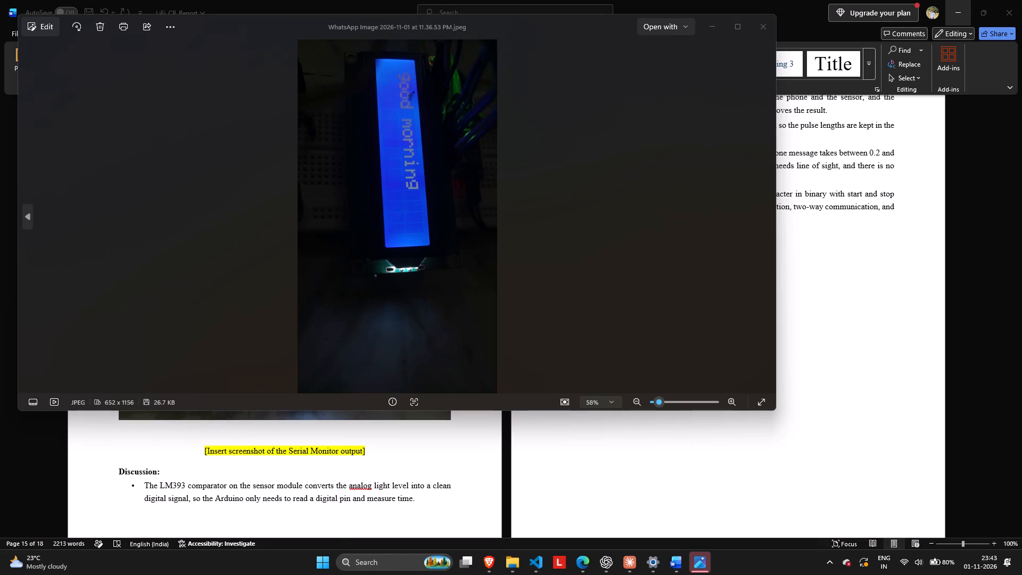
click(711, 28)
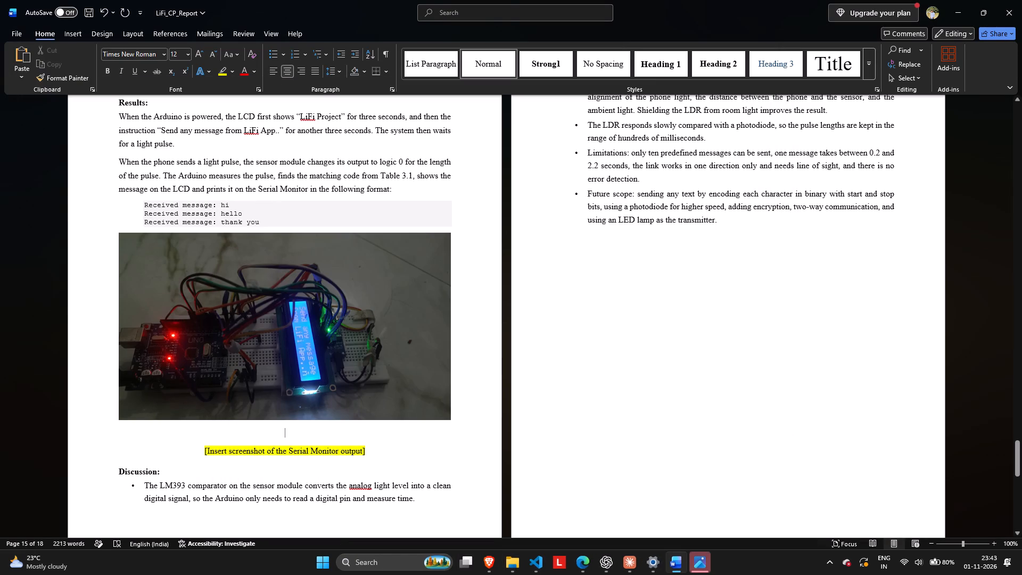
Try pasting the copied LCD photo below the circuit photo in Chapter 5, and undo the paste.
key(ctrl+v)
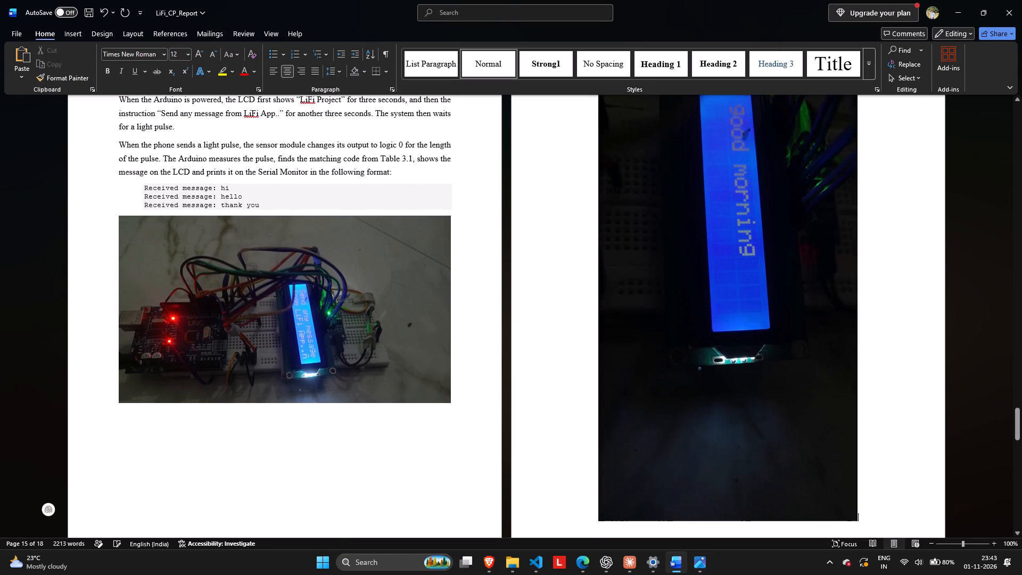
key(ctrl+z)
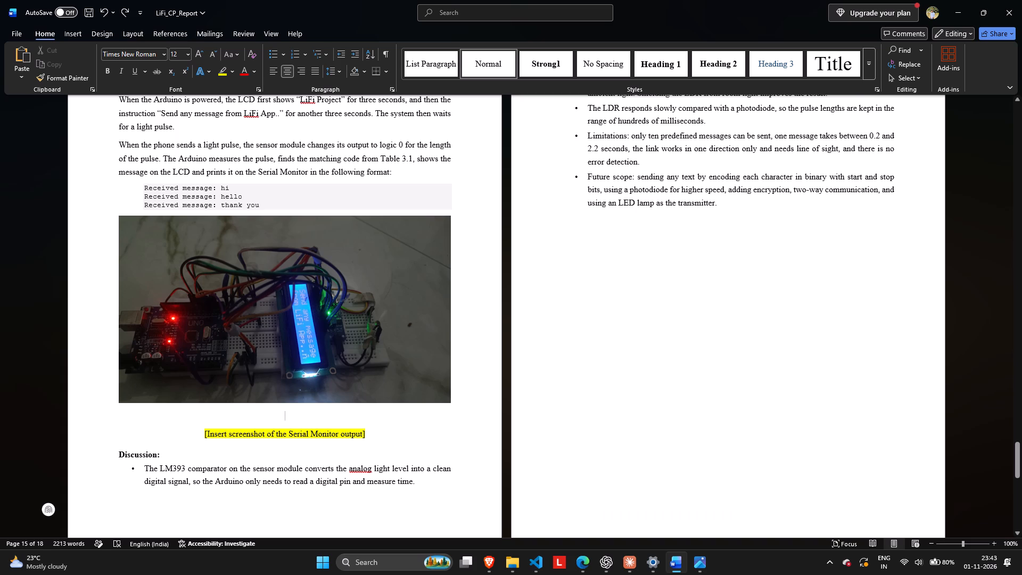
Paste the copied "good morning" LCD photo on the empty line above the Serial Monitor screenshot placeholder.
click(317, 416)
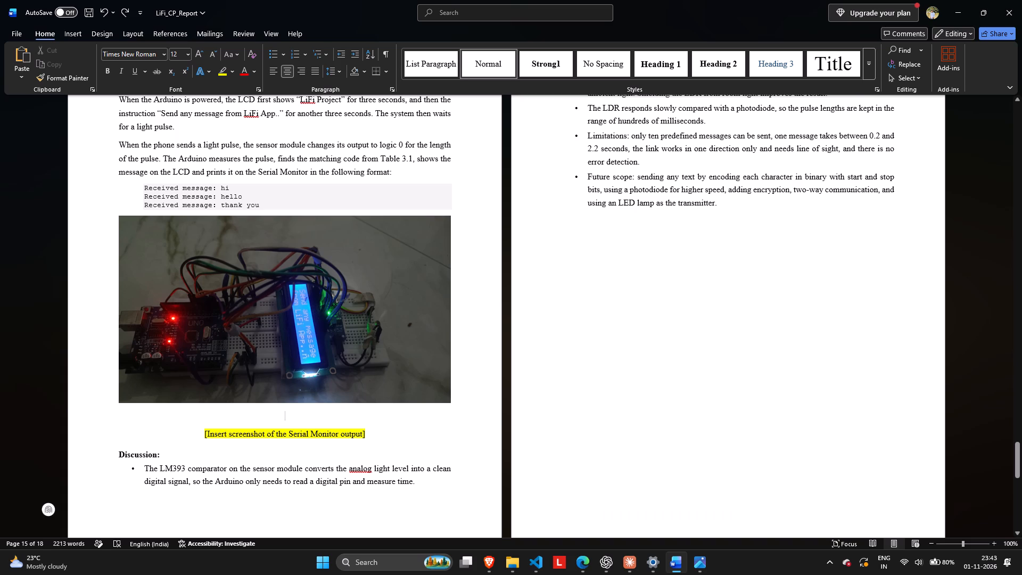
key(ctrl+c)
ctrl+click(285, 423)
key(ctrl+v)
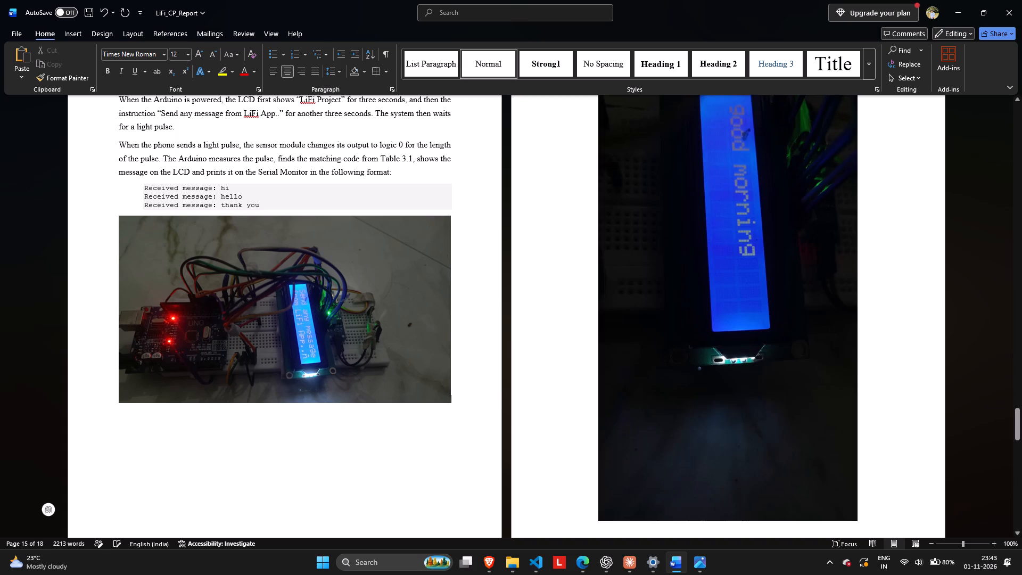
Shrink the "good morning" LCD photo proportionally to about a fifth of the text width.
click(709, 405)
ctrl+scroll(709, 405, down, 1)
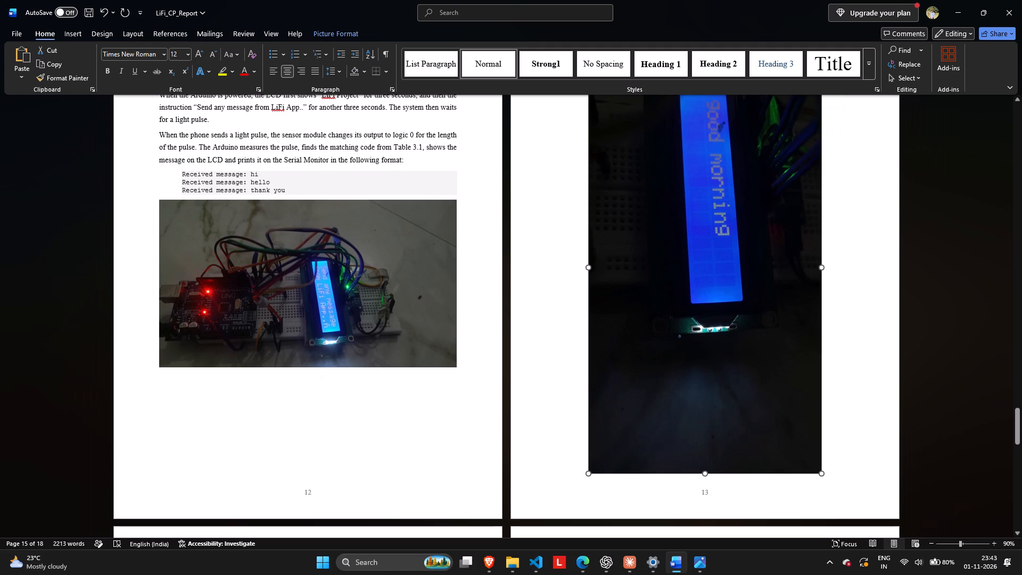
scroll(709, 405, up, 1)
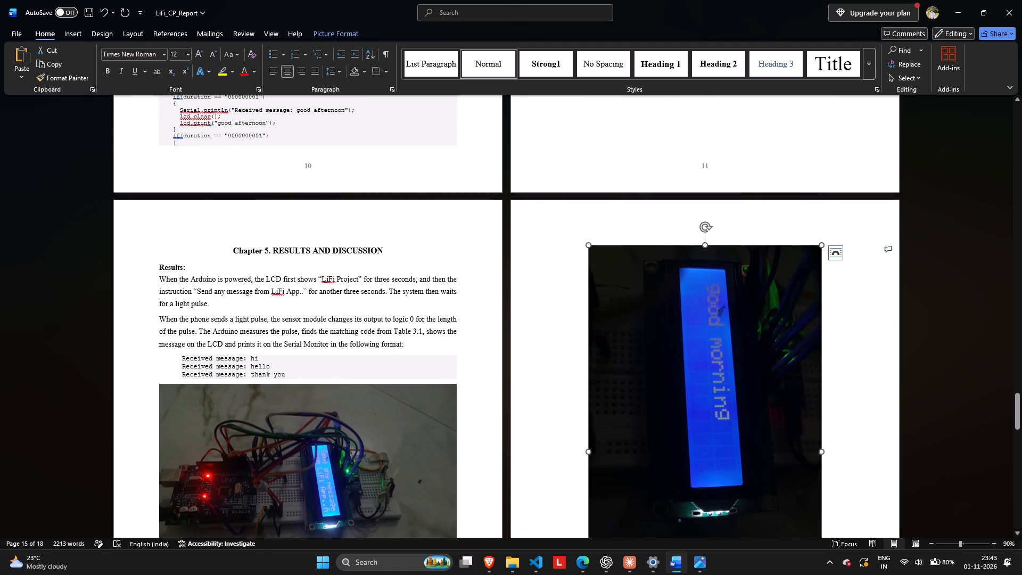
drag(823, 244, 764, 470)
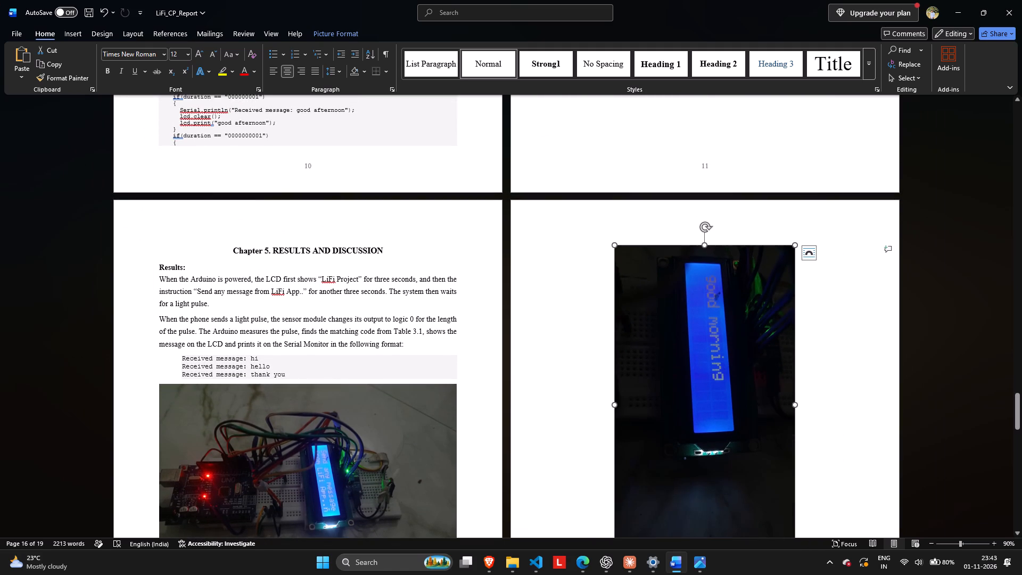
drag(796, 246, 735, 489)
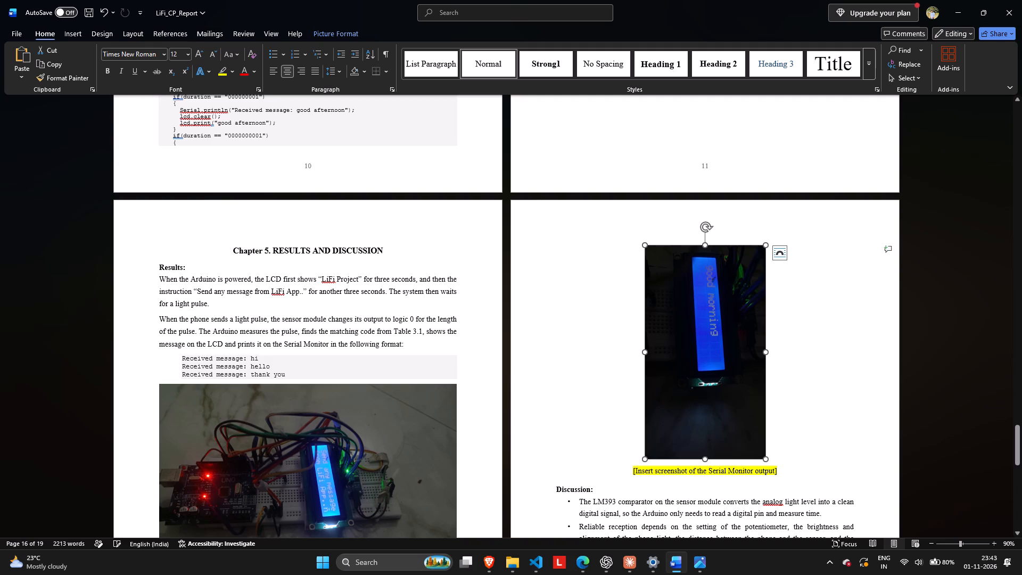
drag(763, 244, 716, 366)
drag(716, 366, 702, 434)
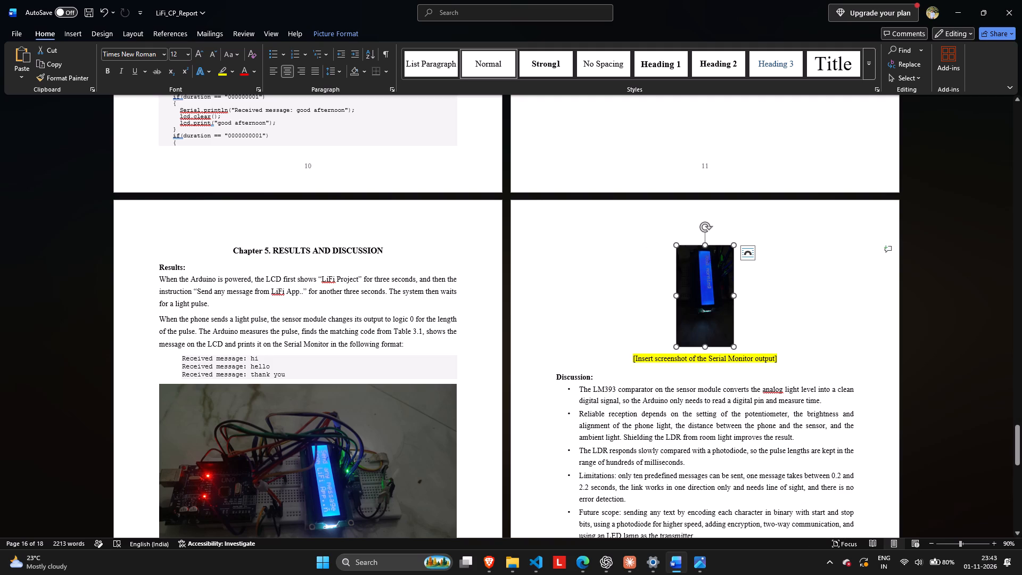
Rotate the "good morning" LCD photo to a level landscape orientation so that its message reads upright from left to right.
drag(702, 226, 603, 336)
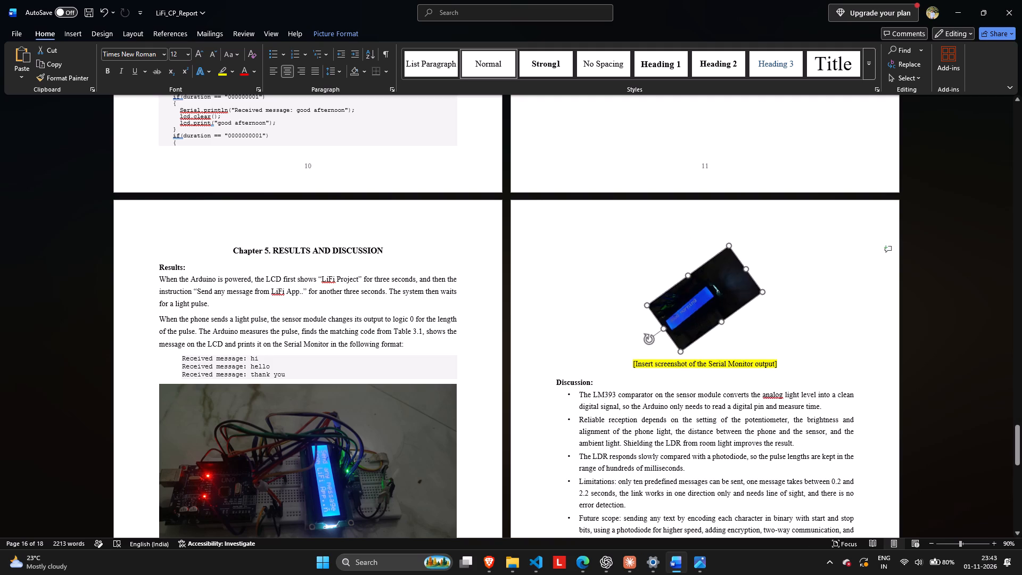
drag(603, 336, 740, 319)
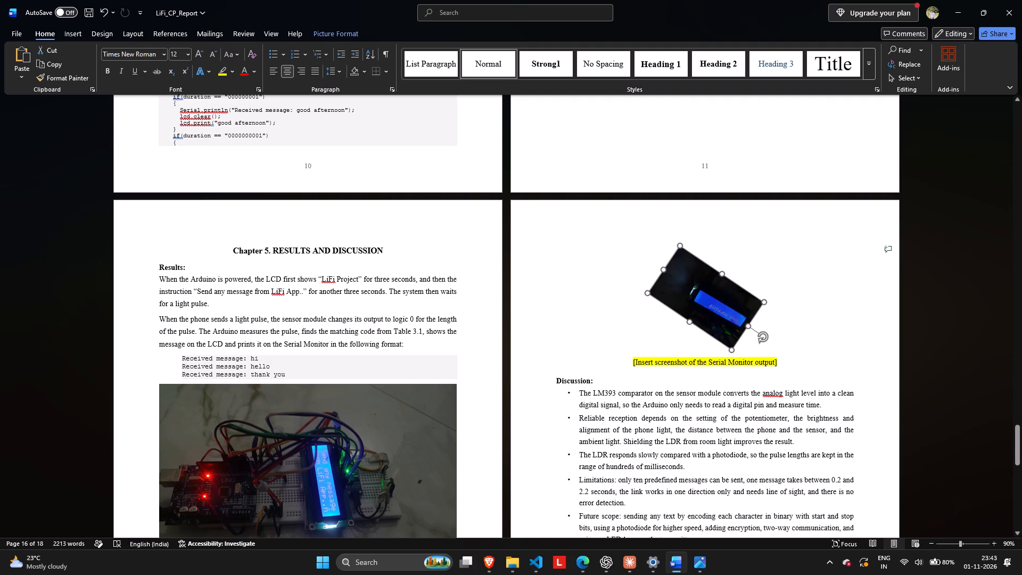
drag(740, 319, 610, 303)
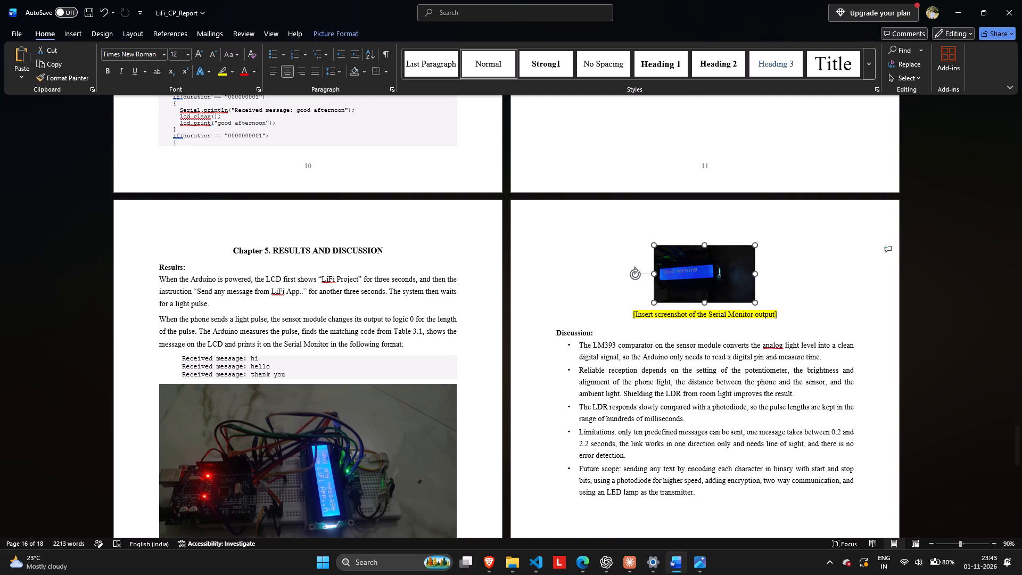
drag(610, 303, 728, 291)
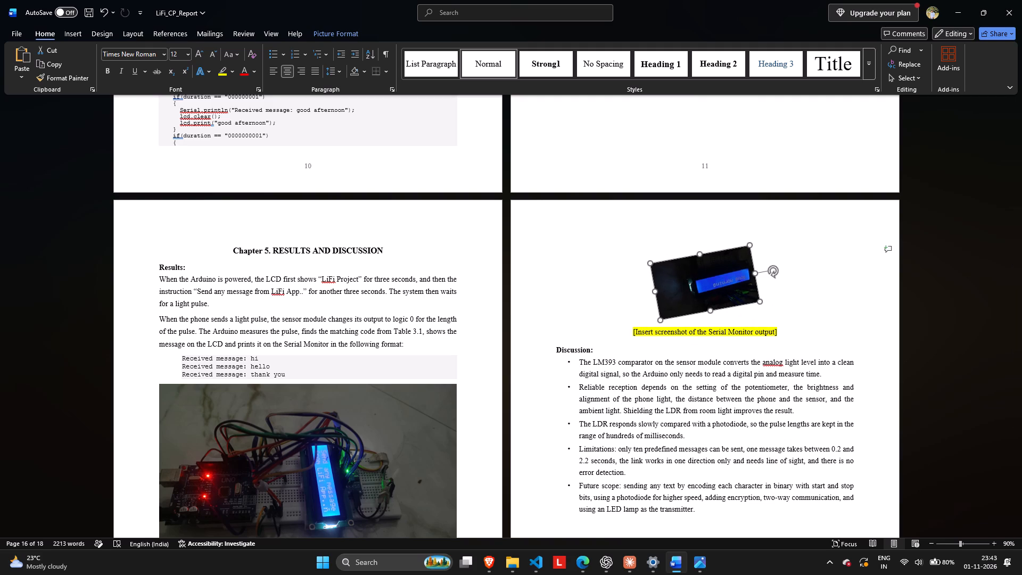
drag(728, 291, 728, 296)
ctrl+scroll(728, 296, up, 3)
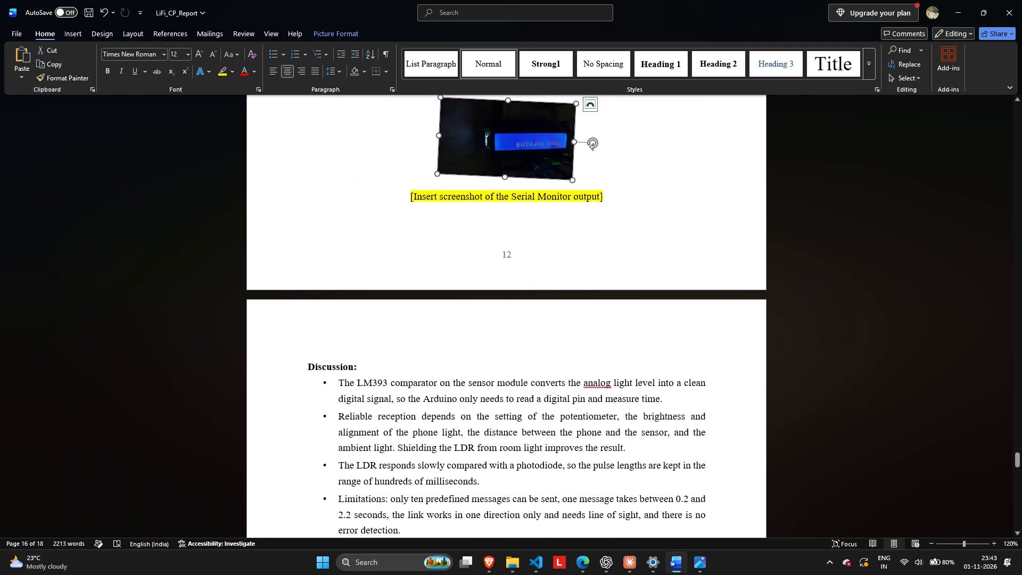
scroll(728, 296, up, 1)
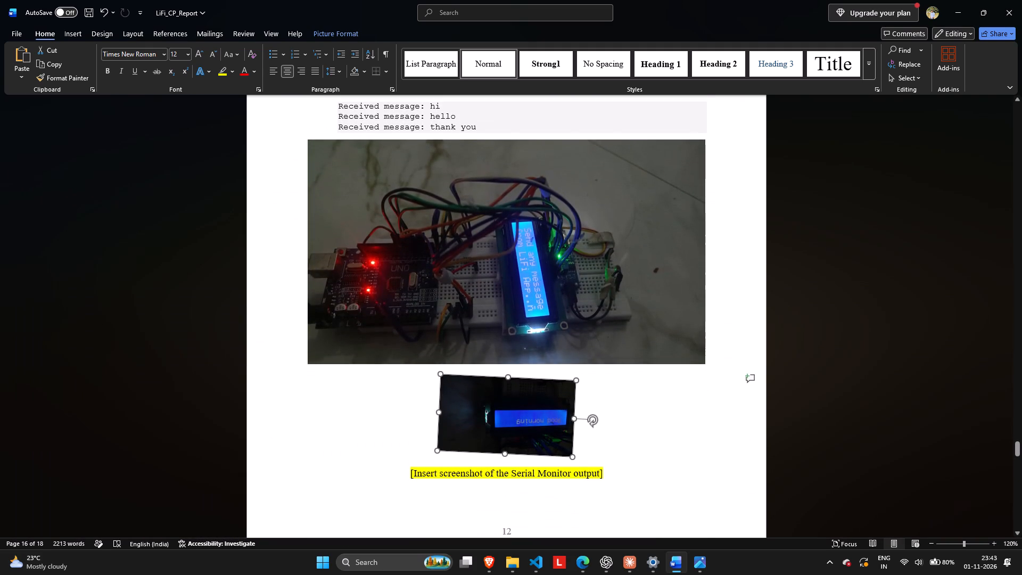
ctrl+scroll(549, 430, up, 2)
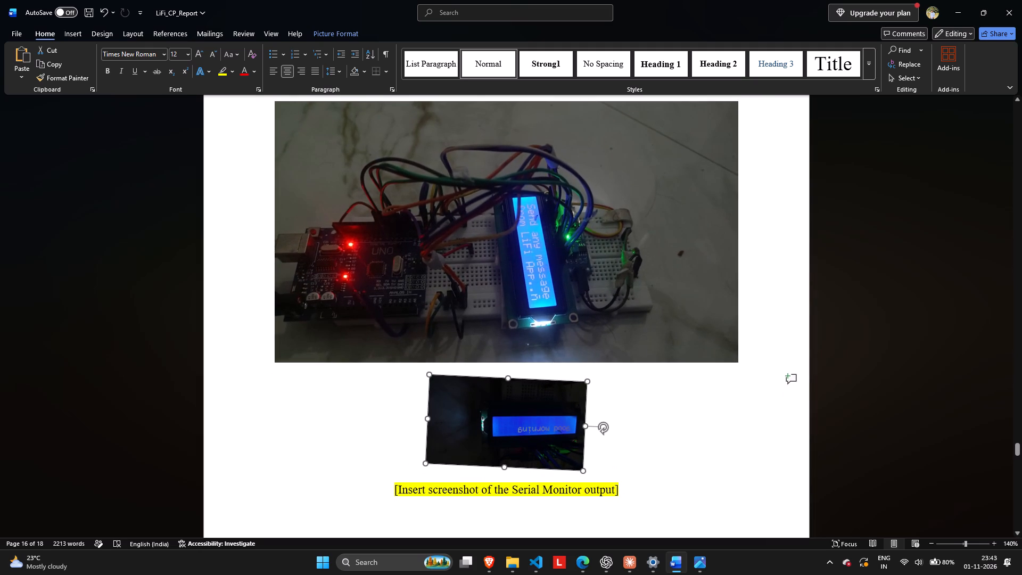
drag(605, 430, 458, 432)
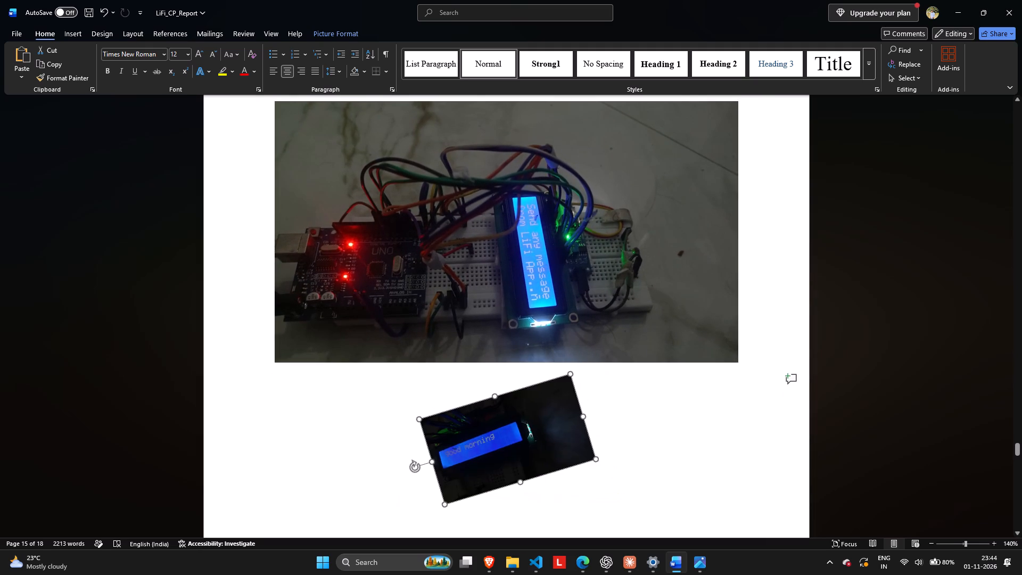
drag(458, 432, 457, 428)
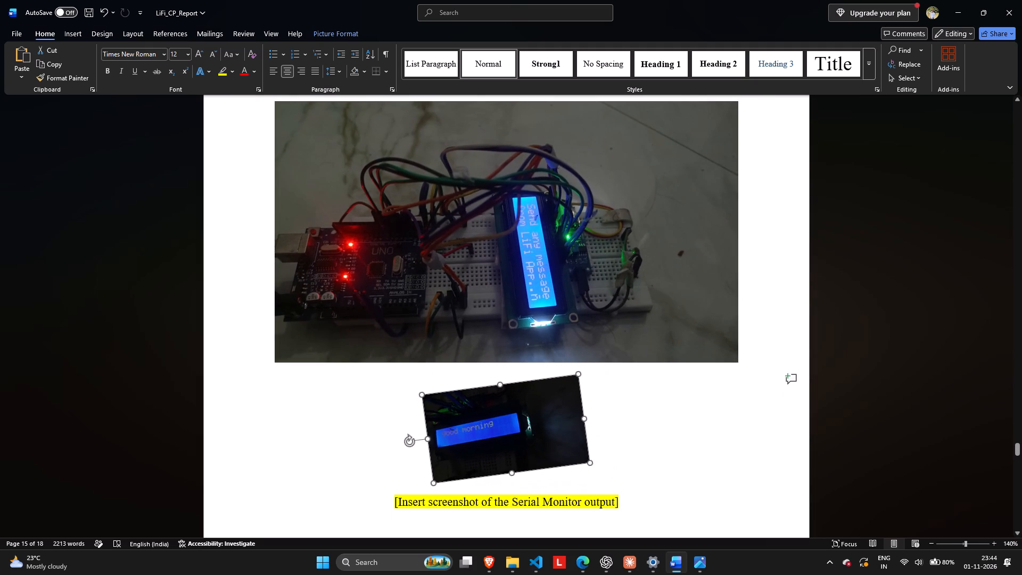
drag(457, 428, 457, 426)
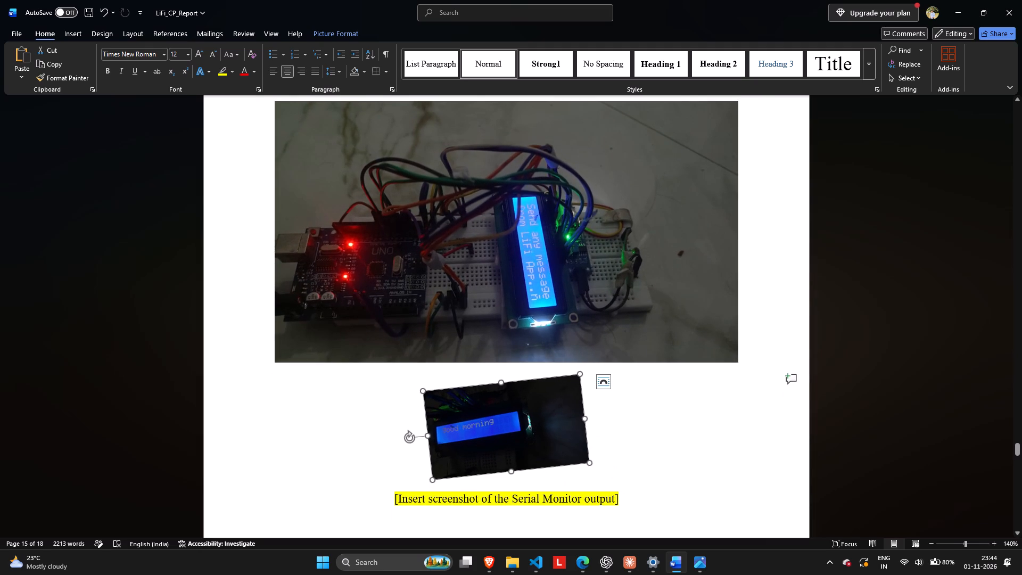
drag(514, 446, 427, 431)
drag(410, 440, 407, 429)
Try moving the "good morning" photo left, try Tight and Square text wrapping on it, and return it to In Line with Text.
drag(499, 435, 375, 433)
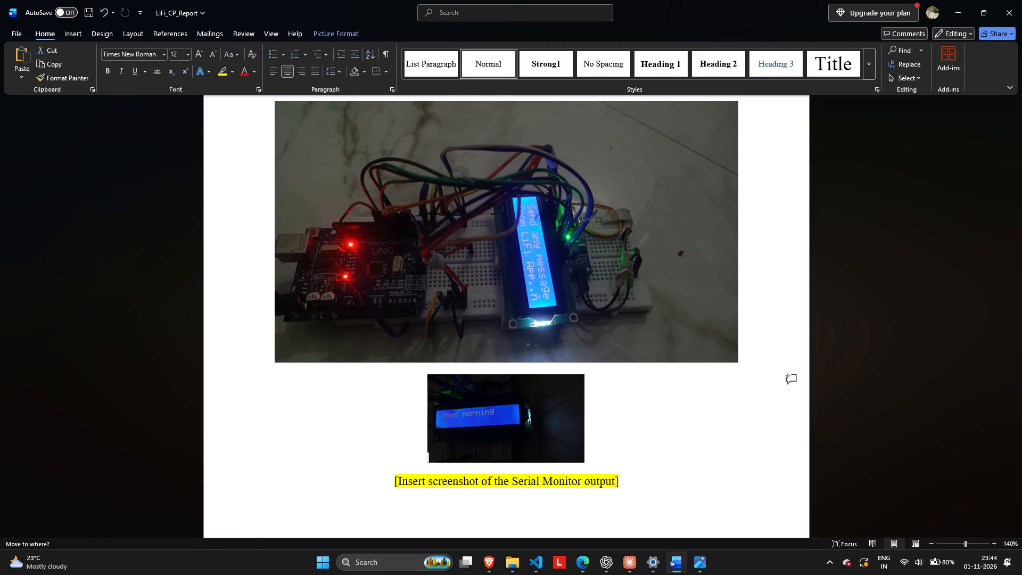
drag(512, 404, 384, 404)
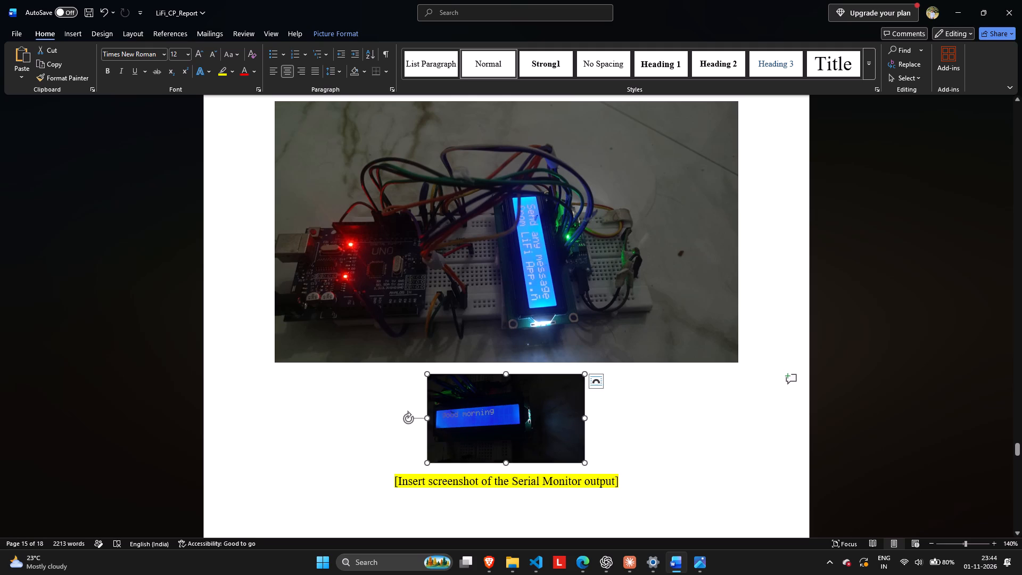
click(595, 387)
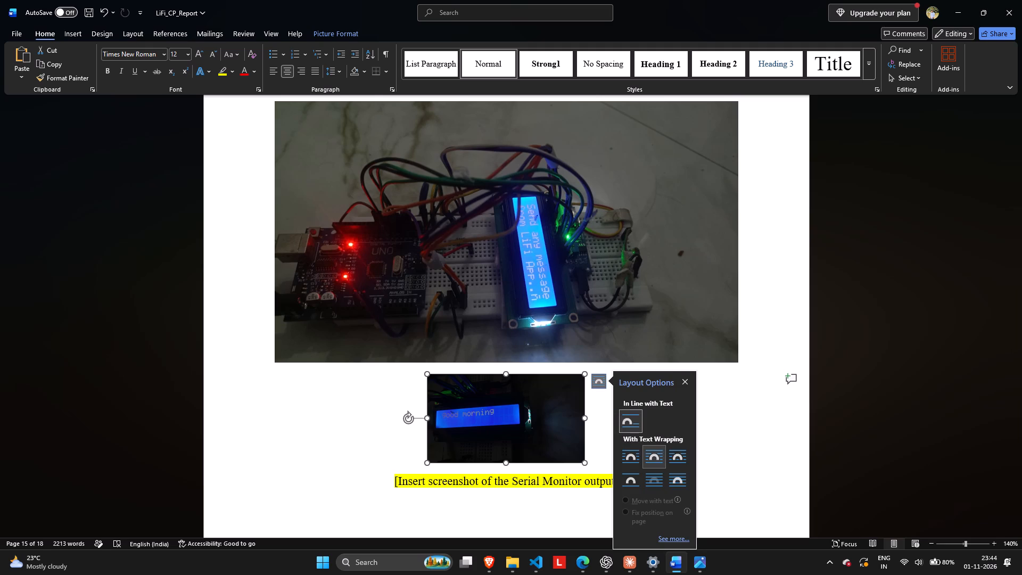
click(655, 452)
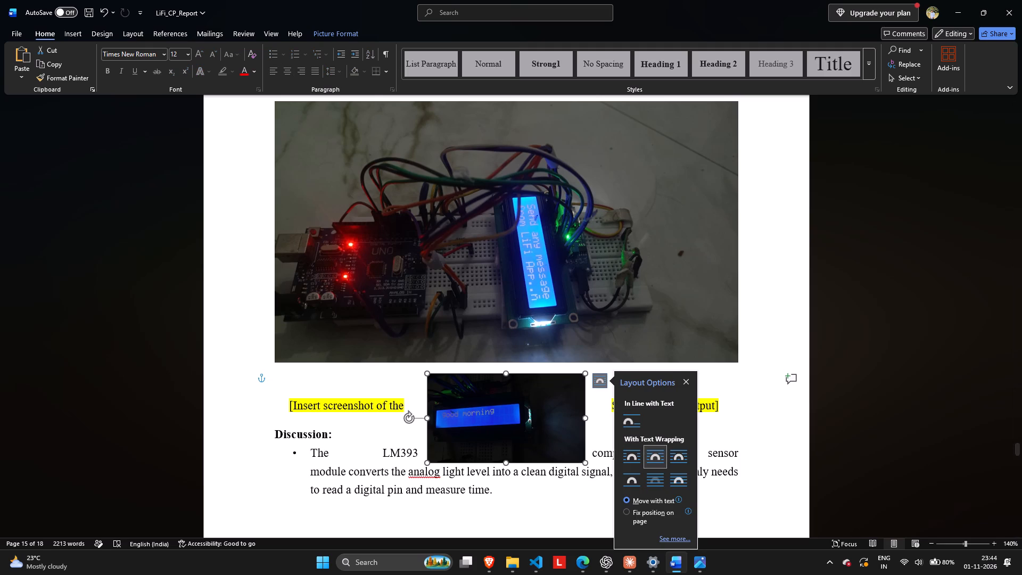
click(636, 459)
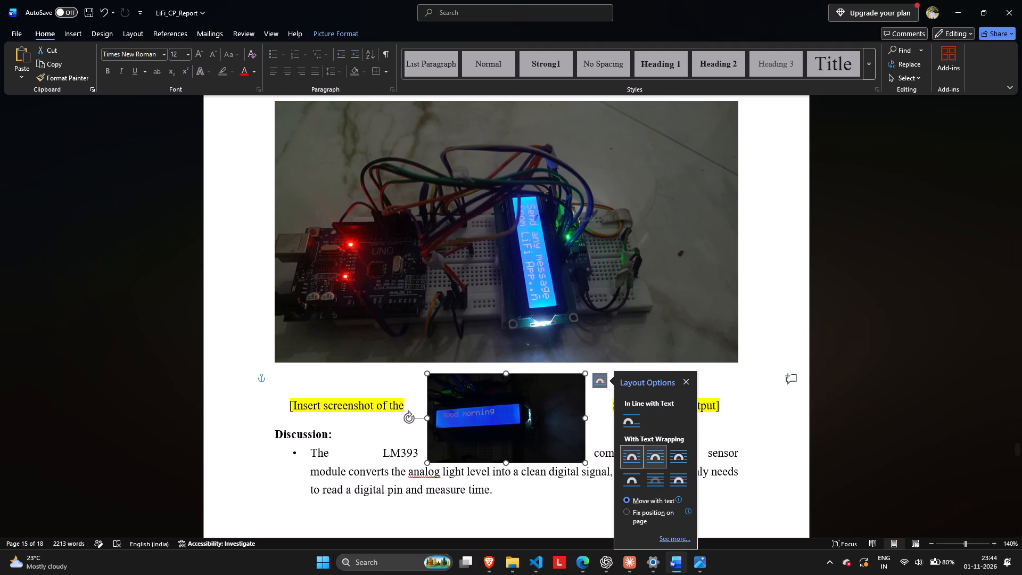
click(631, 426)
Set the "good morning" photo's text wrapping to Top and Bottom and move it to the left margin just below the circuit photo.
drag(520, 408, 382, 405)
drag(484, 416, 363, 404)
right_click(480, 408)
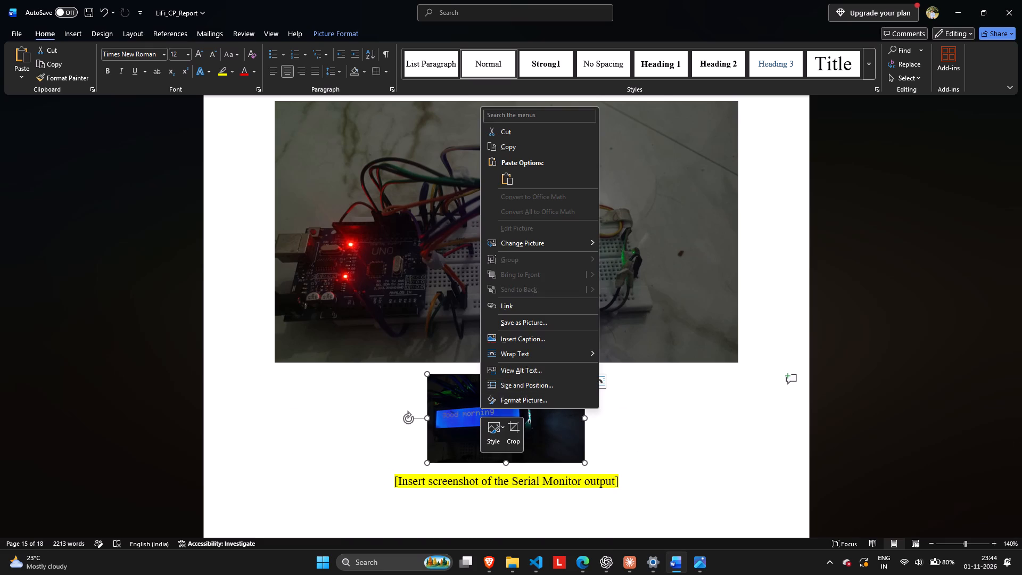
click(605, 384)
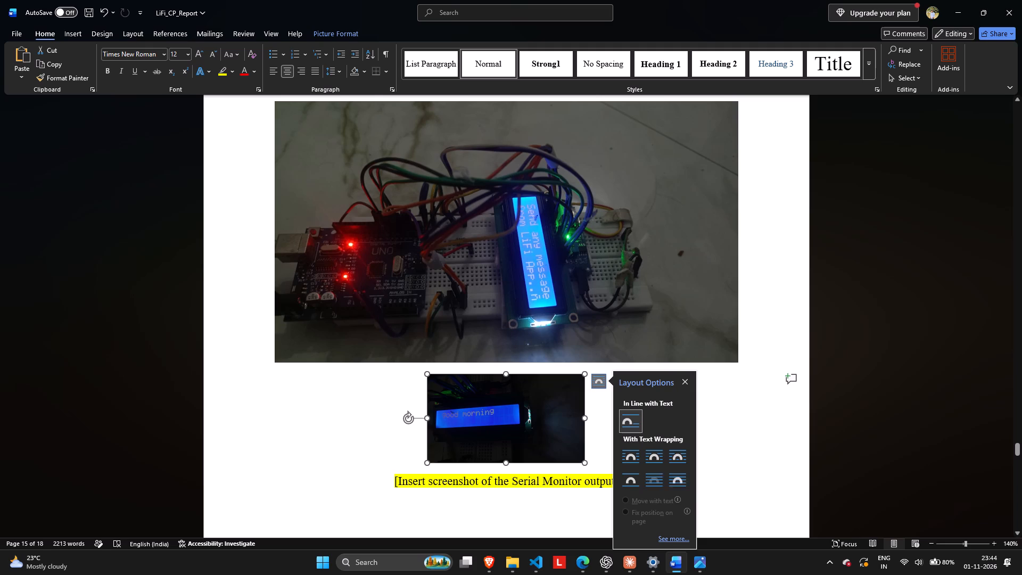
click(628, 478)
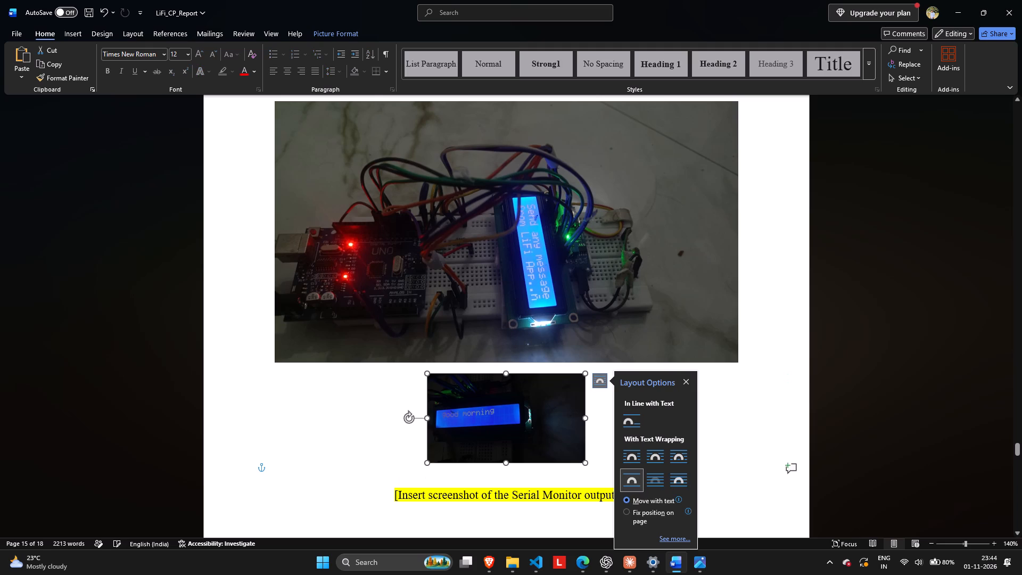
drag(500, 430, 356, 431)
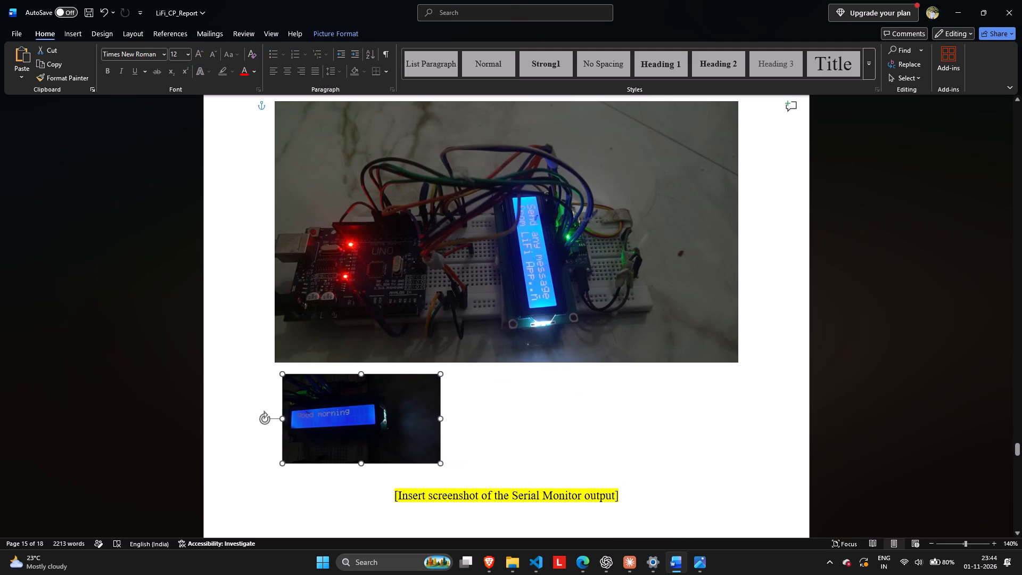
drag(356, 431, 344, 428)
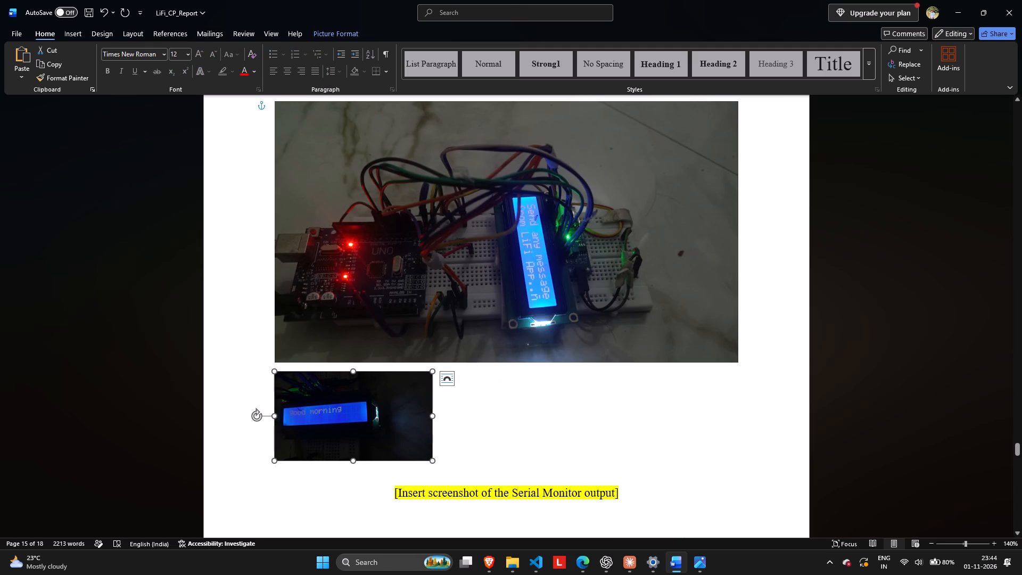
Enlarge the "good morning" photo in height and width to about half the text width, with its top edge just under the circuit photo.
scroll(351, 462, down, 1)
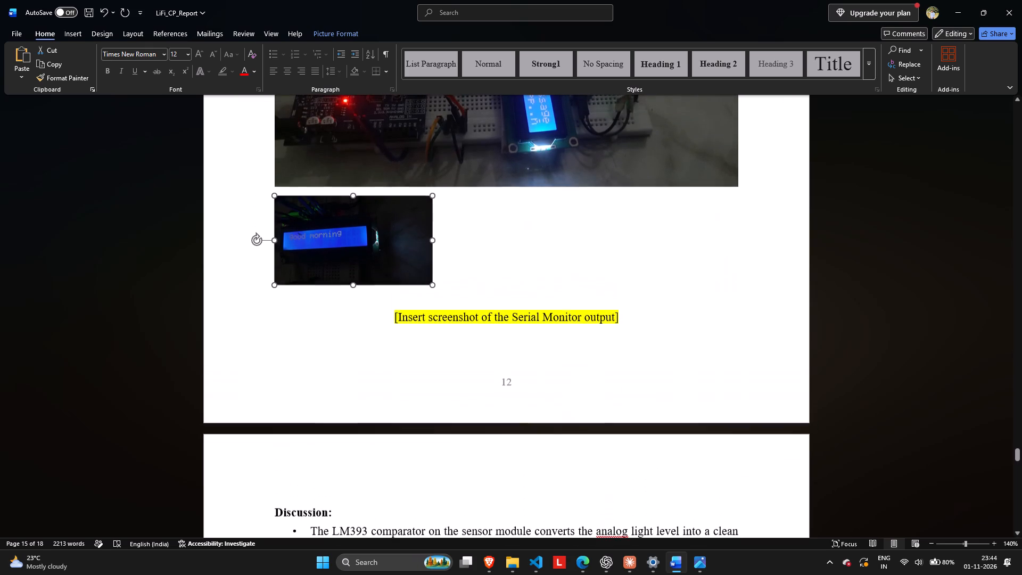
drag(353, 284, 356, 335)
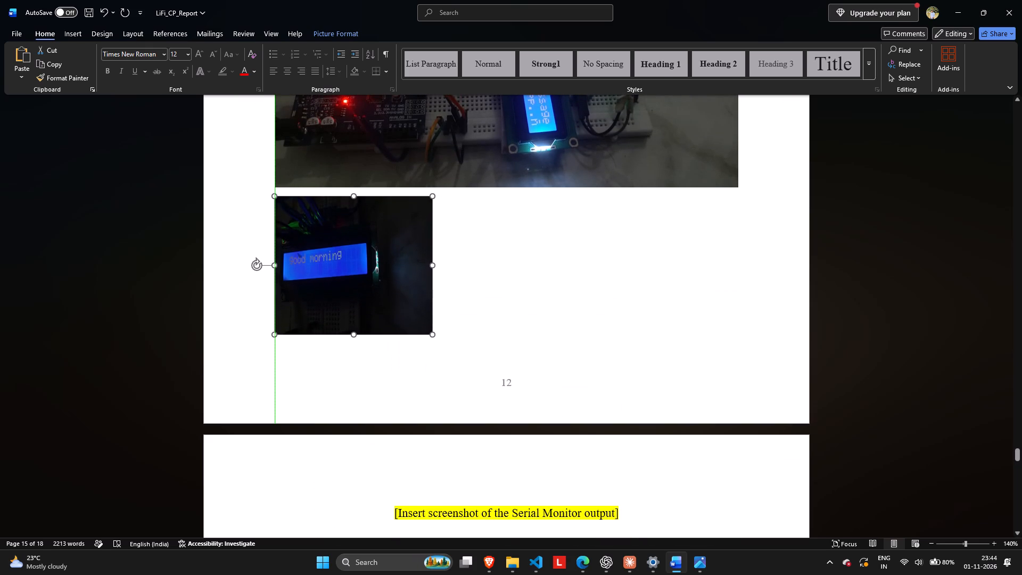
drag(356, 335, 356, 333)
drag(432, 265, 495, 267)
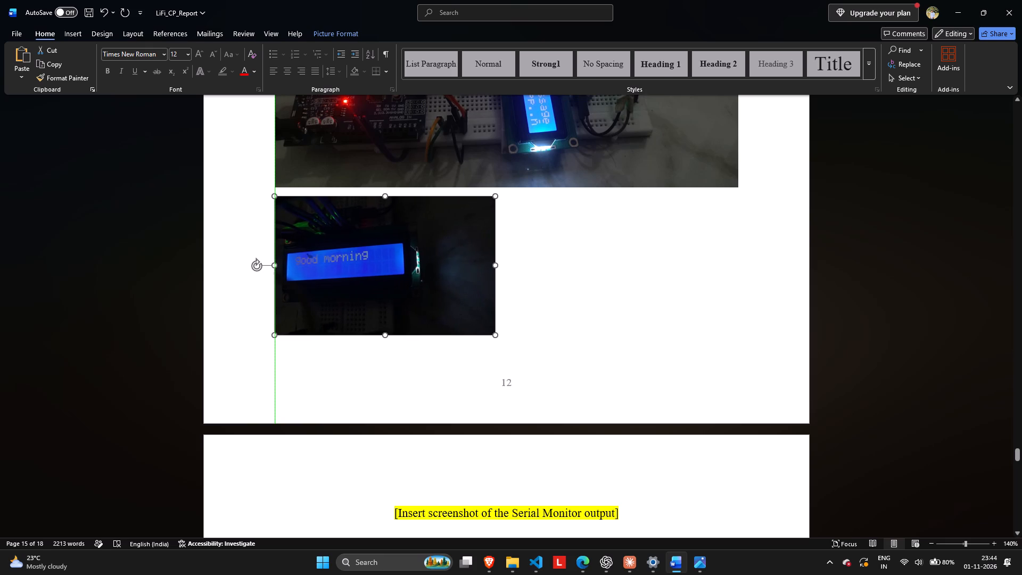
drag(495, 267, 497, 266)
drag(430, 260, 432, 273)
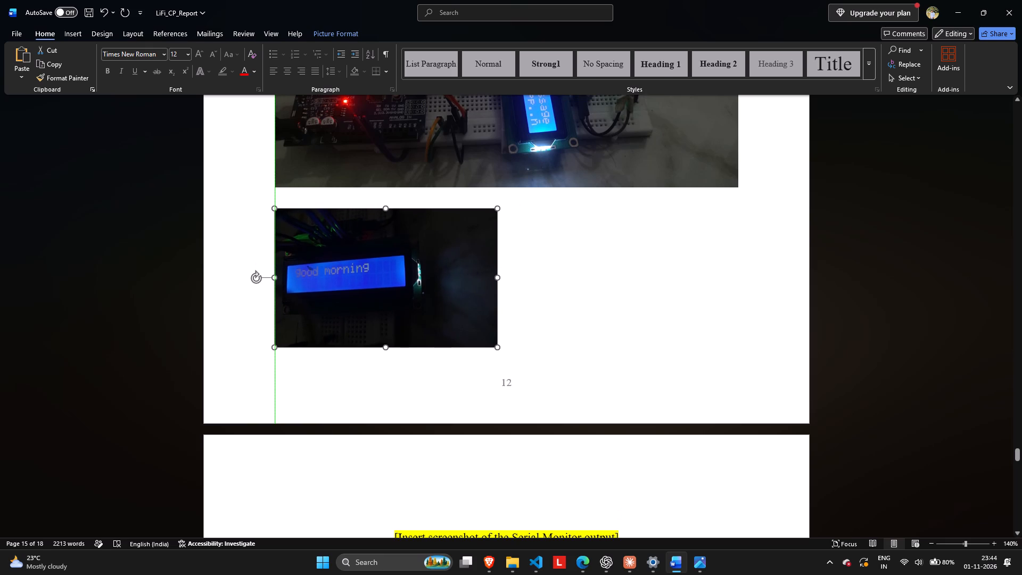
drag(432, 273, 431, 268)
drag(497, 276, 500, 276)
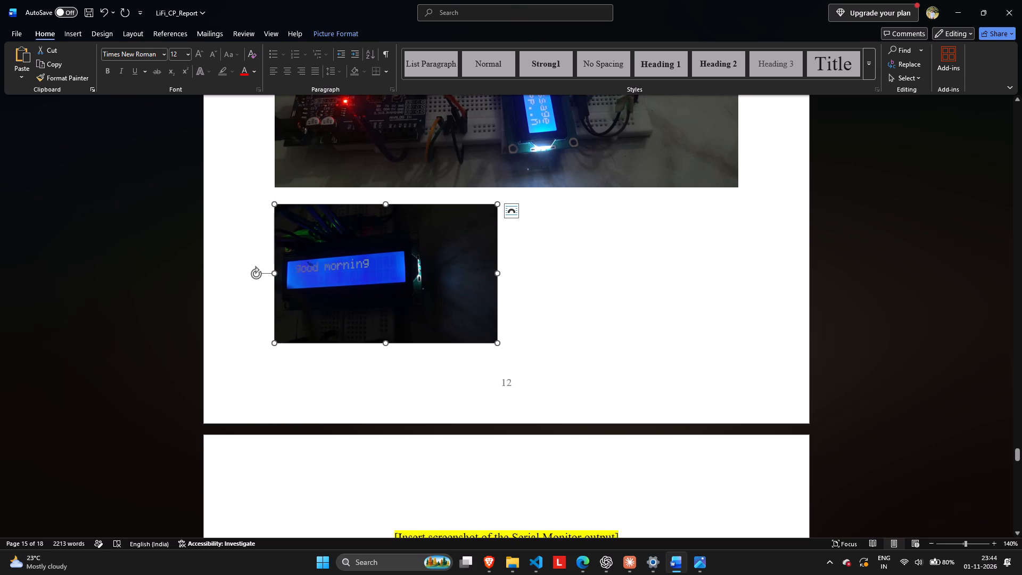
drag(500, 276, 513, 275)
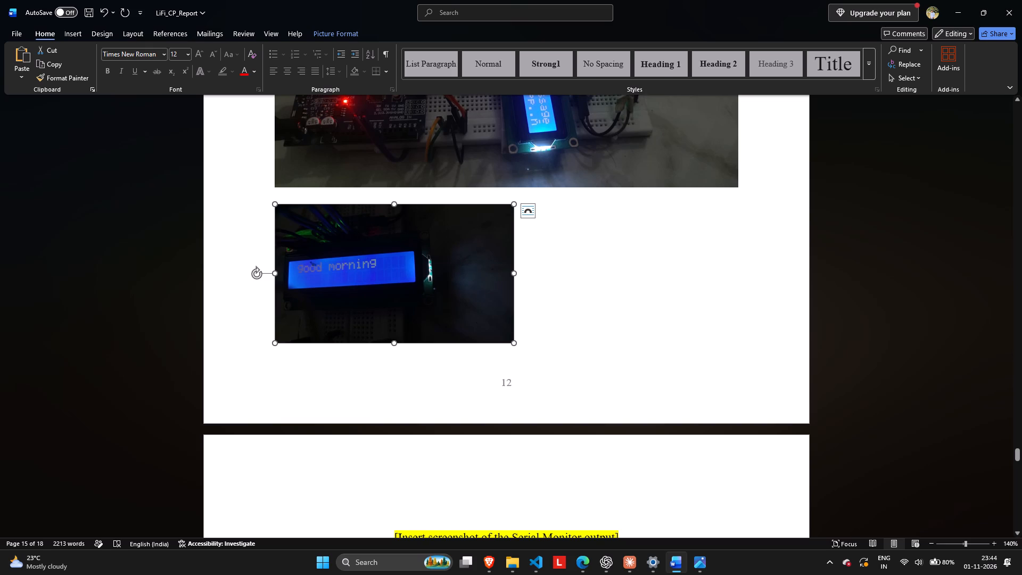
drag(392, 203, 392, 190)
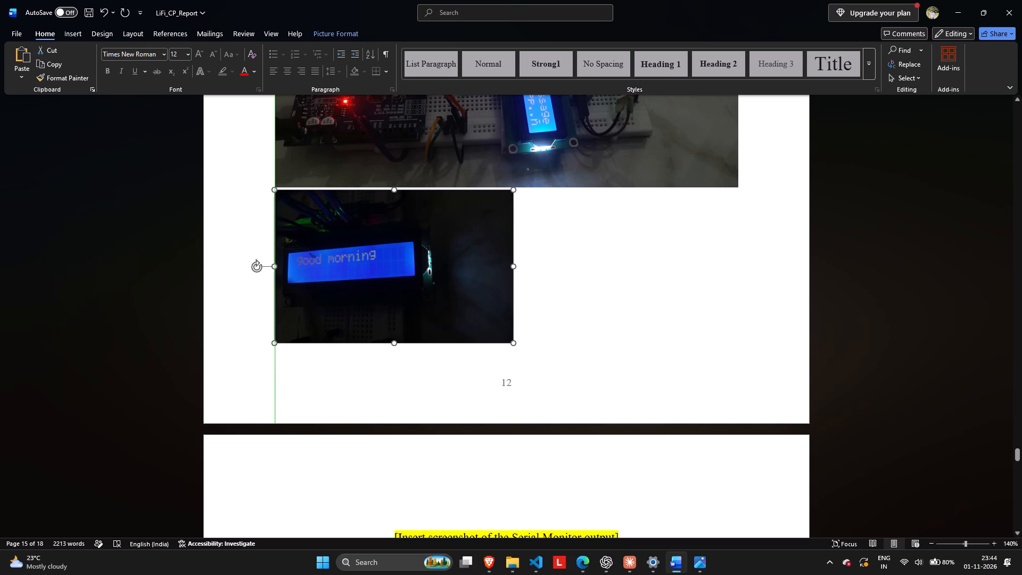
drag(392, 190, 392, 189)
drag(395, 341, 396, 350)
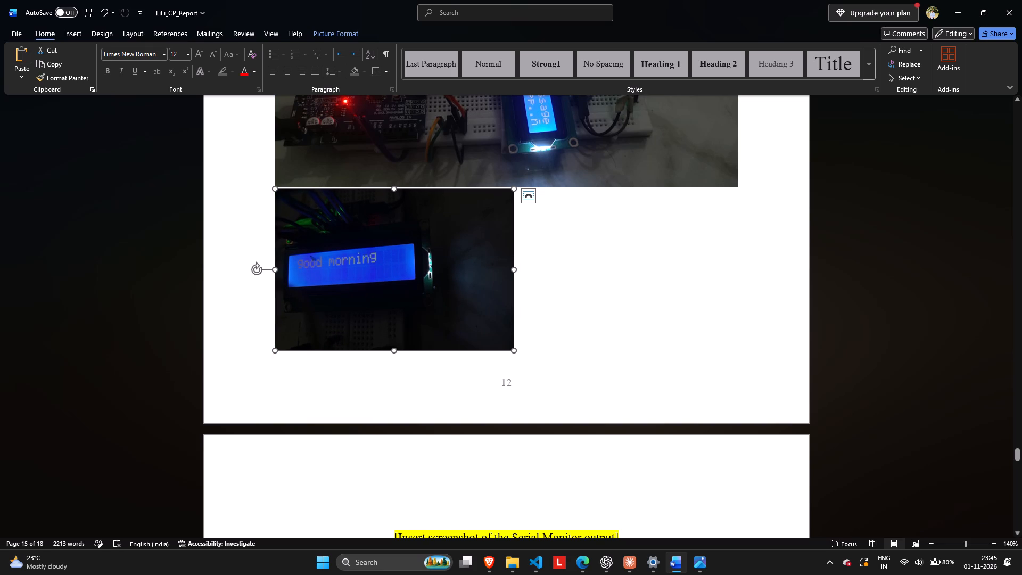
Insert the phone photo of the app's "About this application" message list after the circuit photo.
click(618, 315)
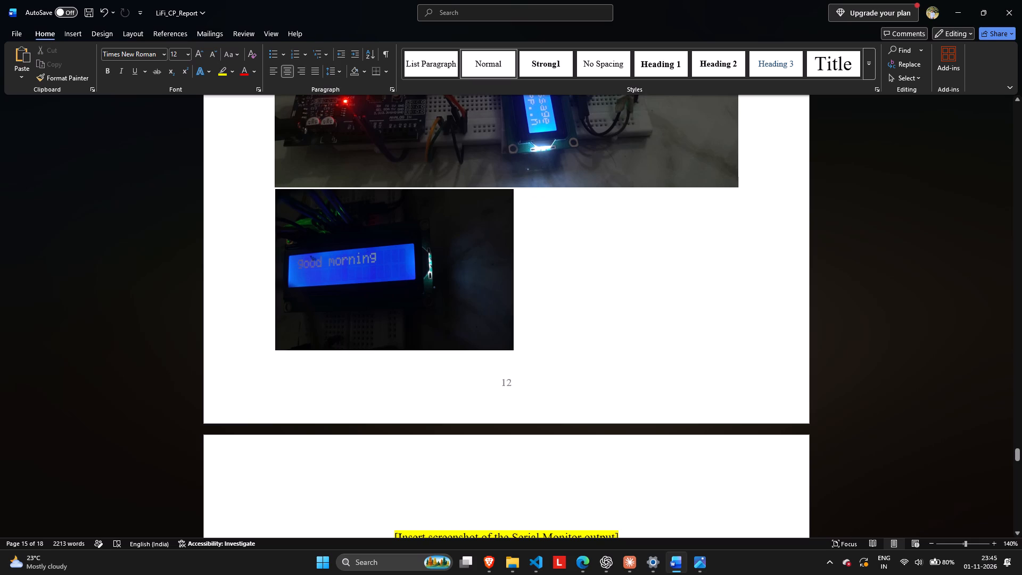
click(579, 227)
key(space)
click(541, 197)
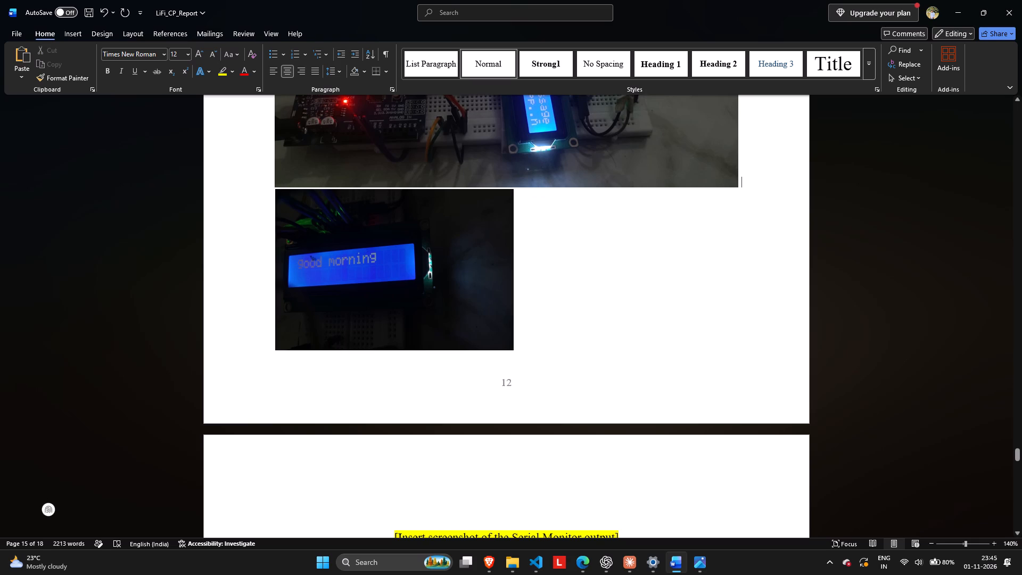
Copy the WhatsApp image from 11.36.58 PM in Downloads and paste it into the report after the circuit photo, beside the "good morning" photo.
scroll(575, 356, up, 1)
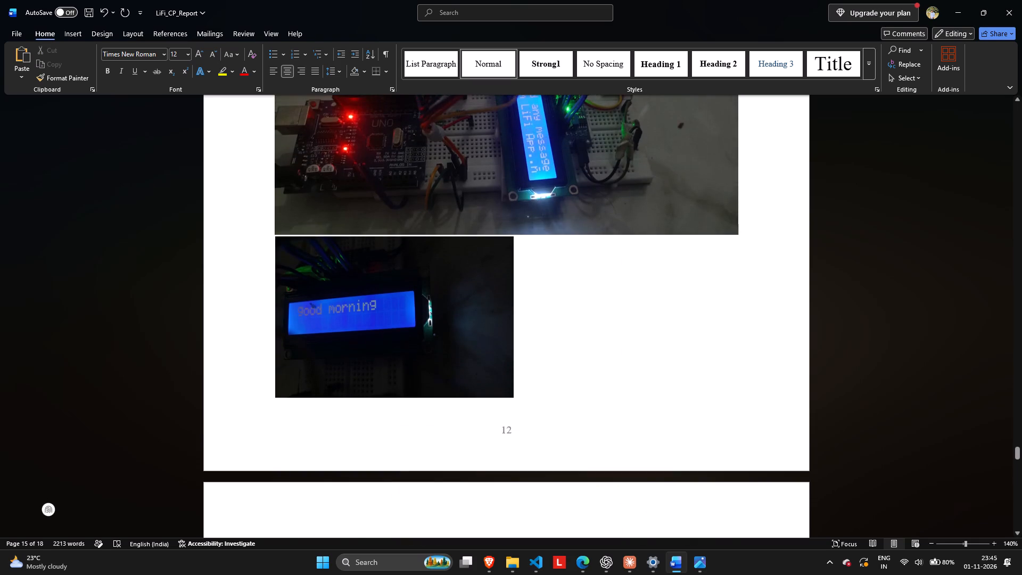
click(553, 290)
click(553, 290)
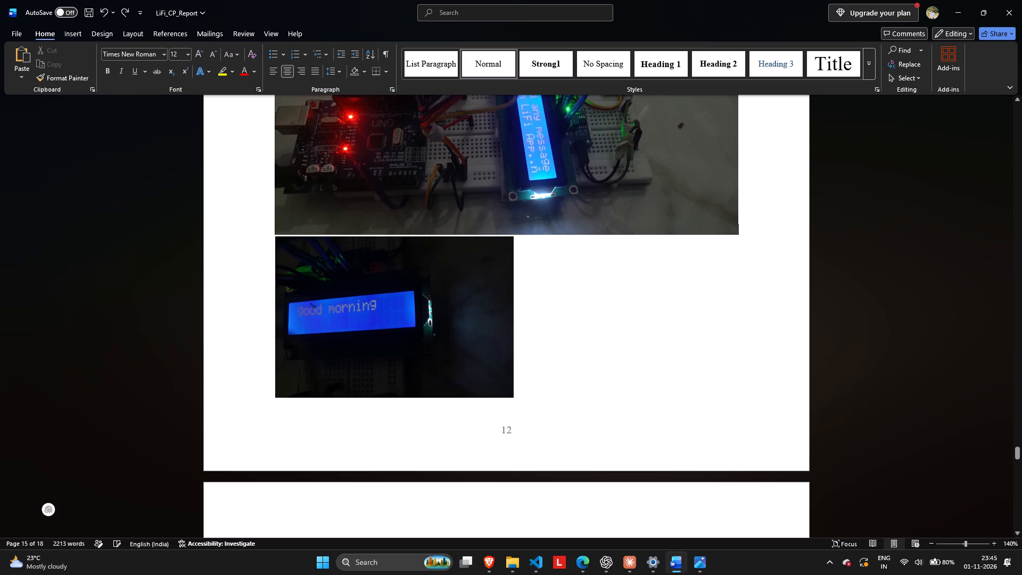
triple_click(525, 250)
double_click(525, 250)
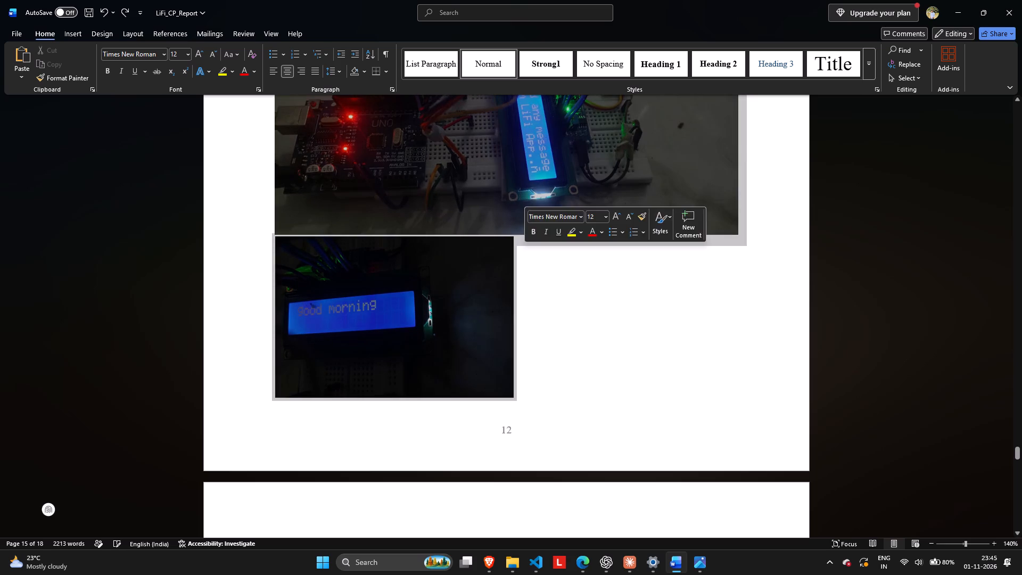
click(540, 275)
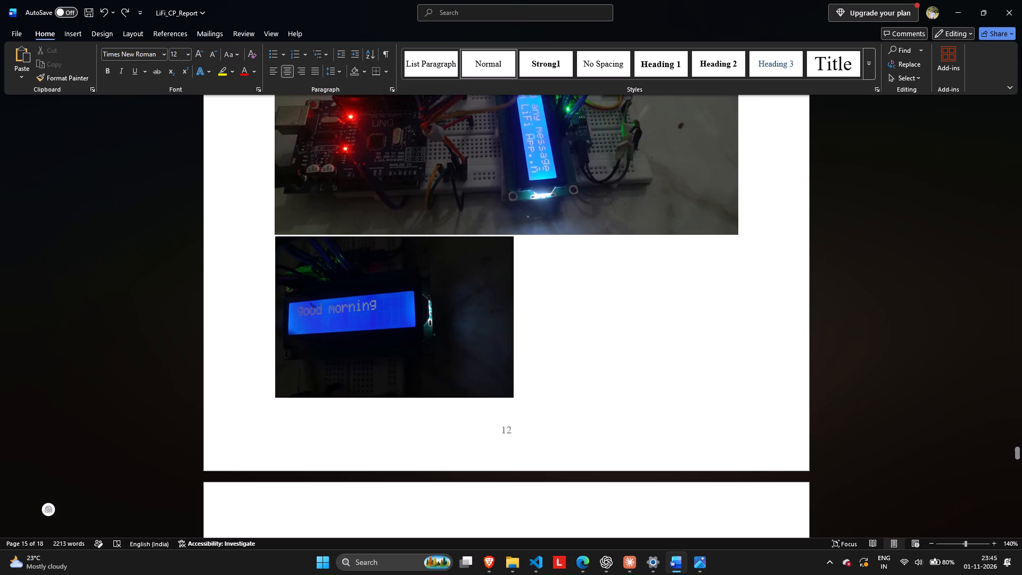
click(521, 564)
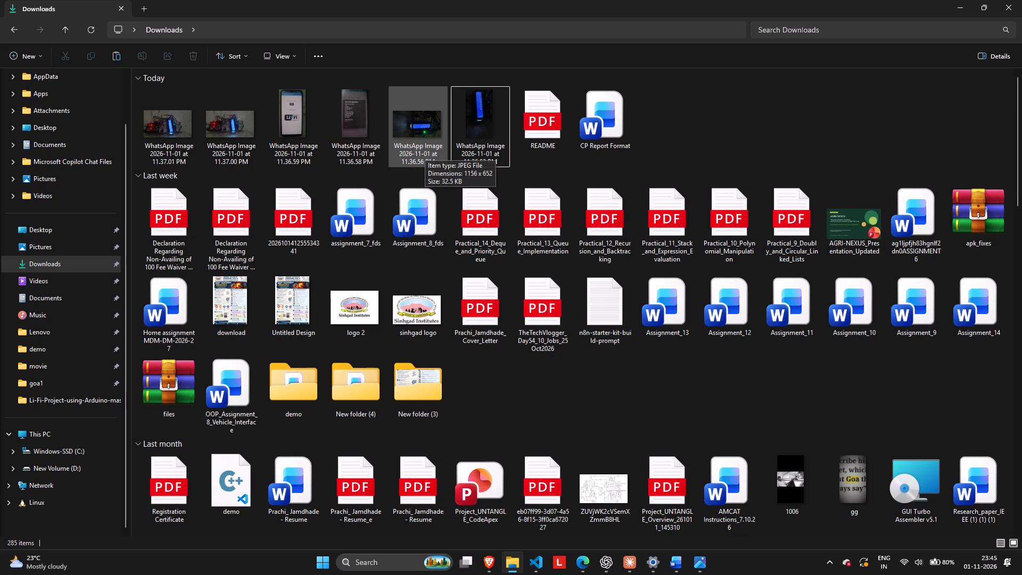
click(364, 119)
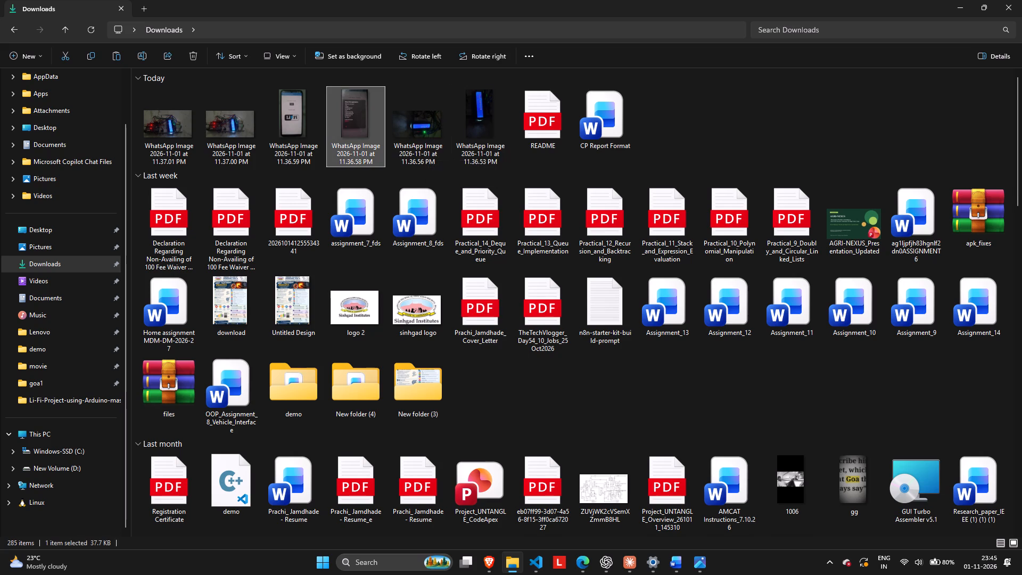
key(ctrl+c)
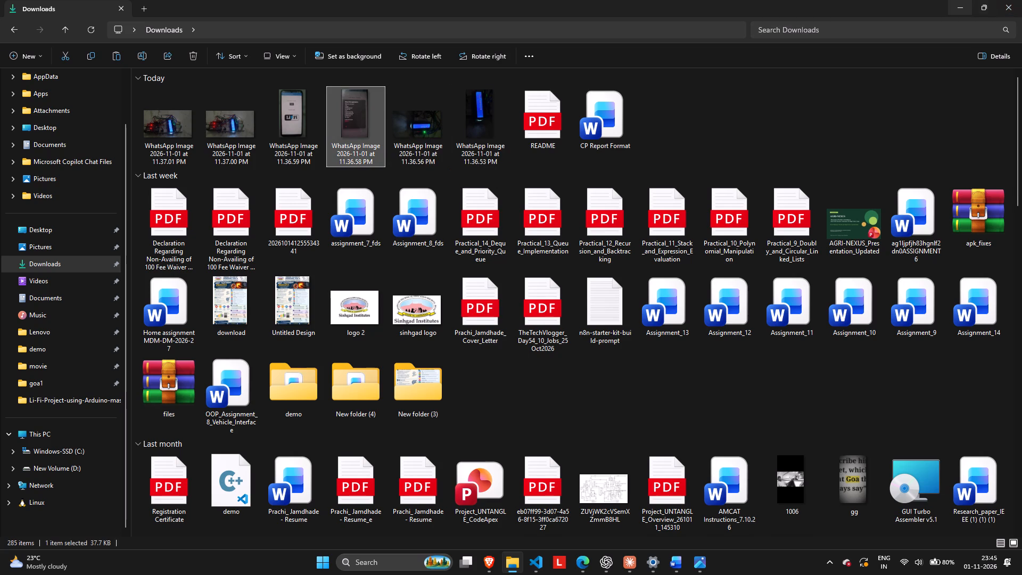
click(965, 0)
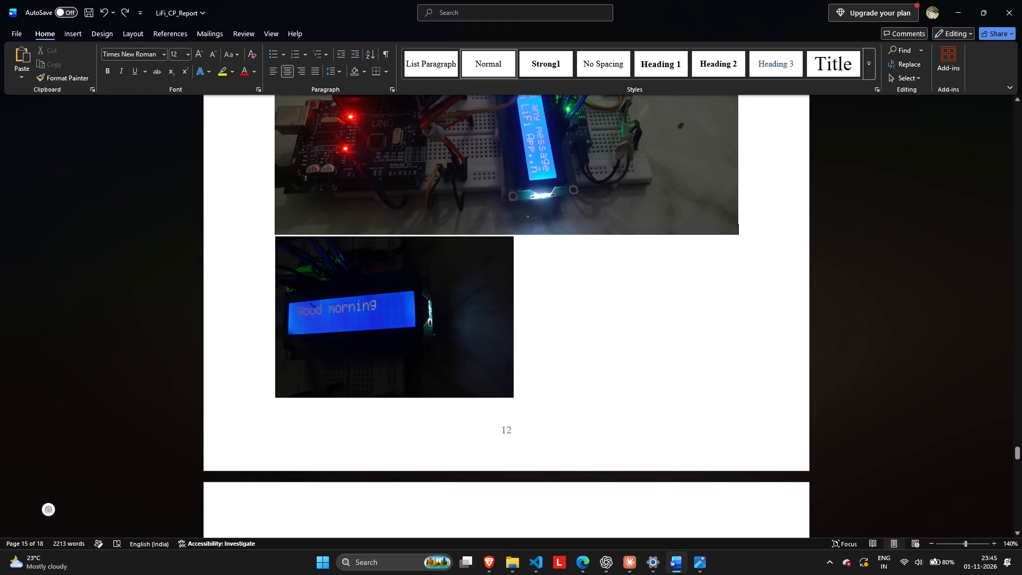
click(550, 277)
key(ctrl+v)
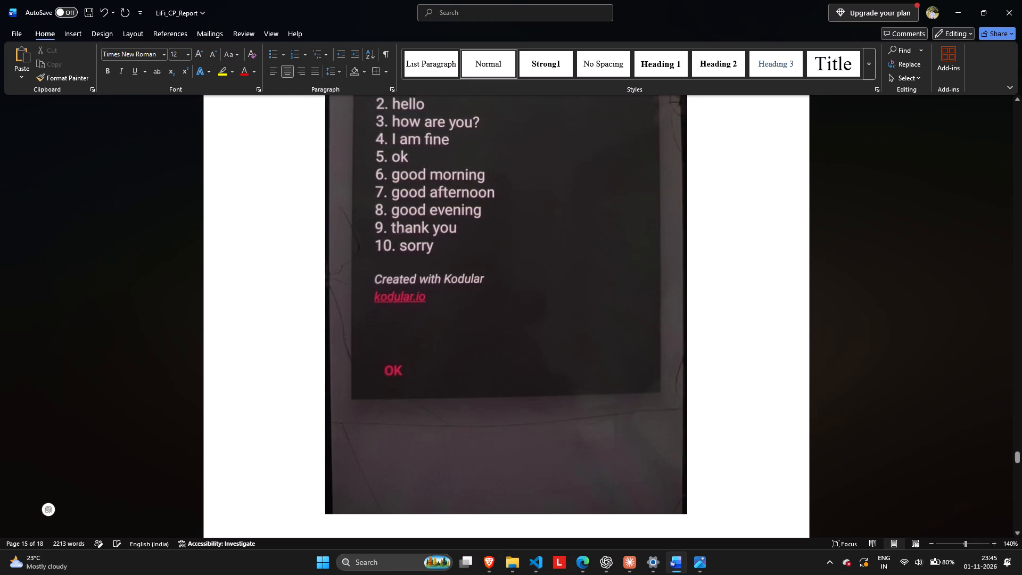
Select the newly inserted phone photo of the "About this application" message list on page 14.
scroll(601, 331, up, 1)
ctrl+scroll(601, 331, down, 3)
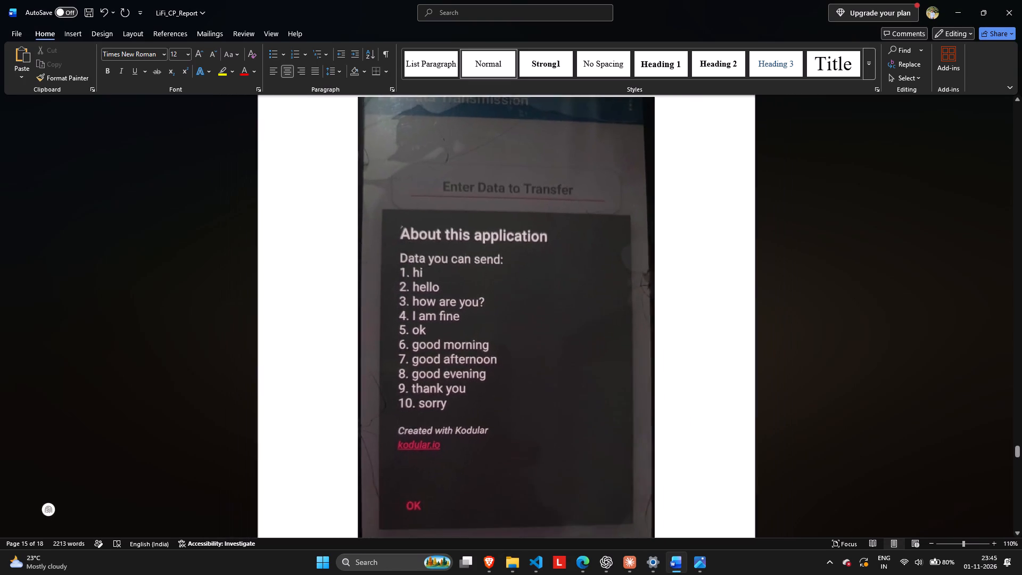
ctrl+scroll(601, 331, down, 4)
click(523, 277)
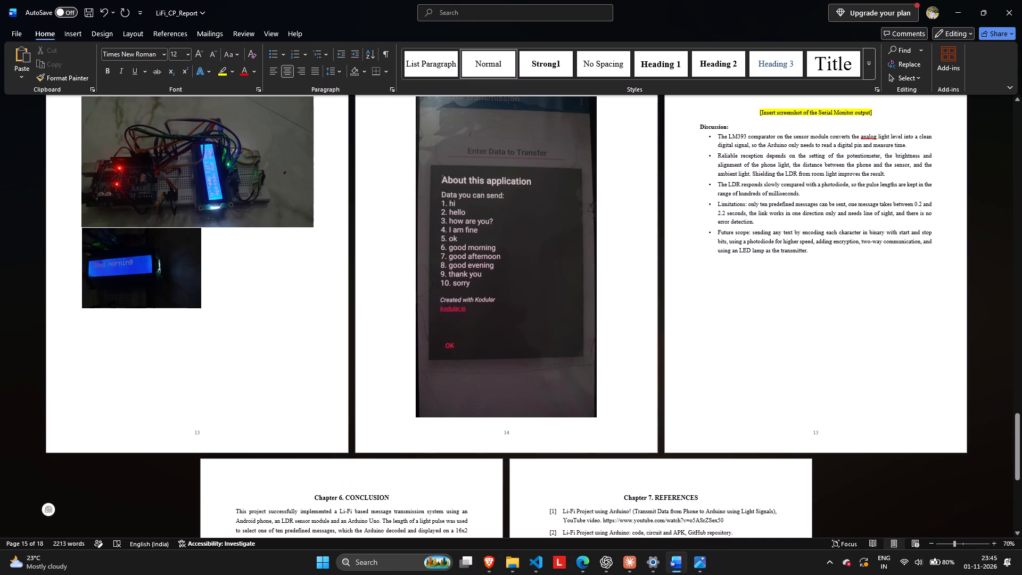
scroll(528, 222, up, 1)
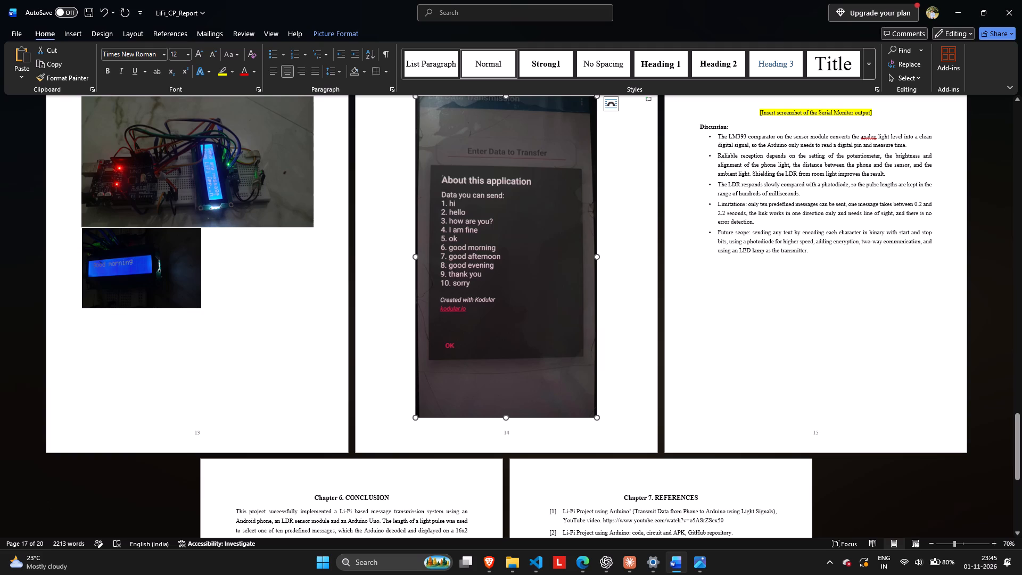
Shrink the phone app photo proportionally to about a quarter of the text width.
drag(598, 96, 540, 240)
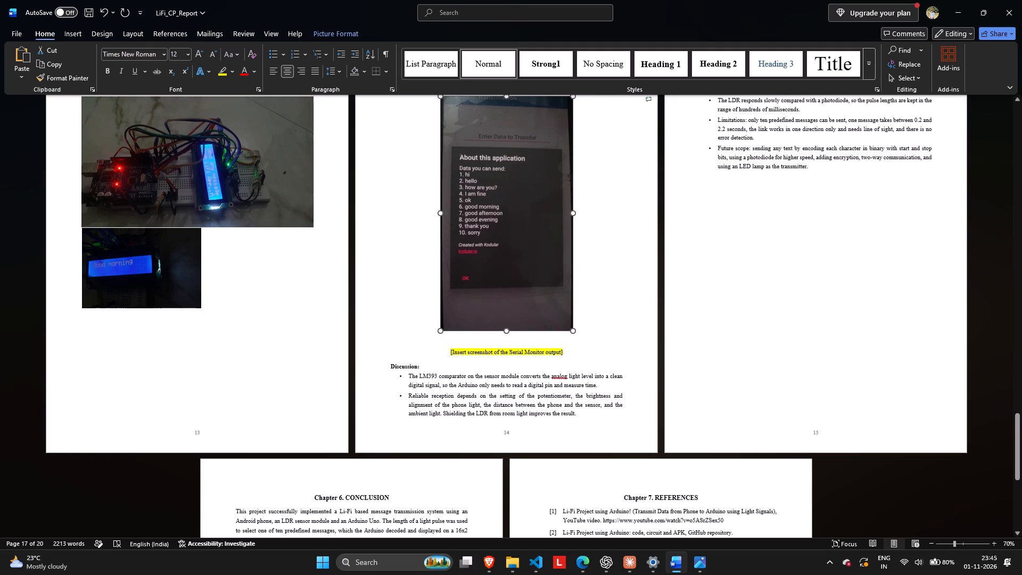
drag(540, 240, 471, 388)
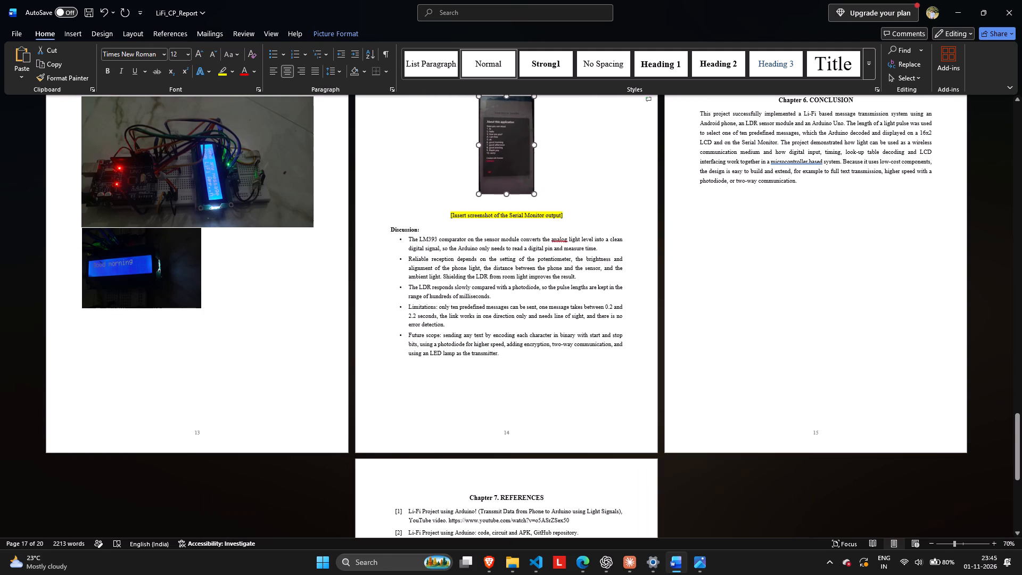
Set the phone app photo's wrapping to Top and Bottom and place it to the right of the "good morning" photo, below the circuit photo.
drag(195, 350, 217, 340)
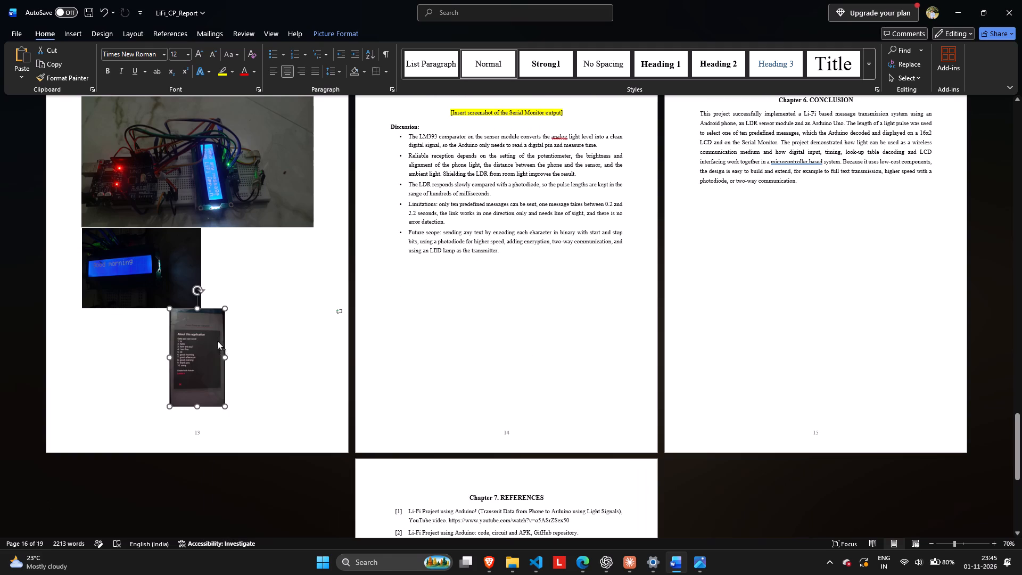
drag(217, 340, 267, 294)
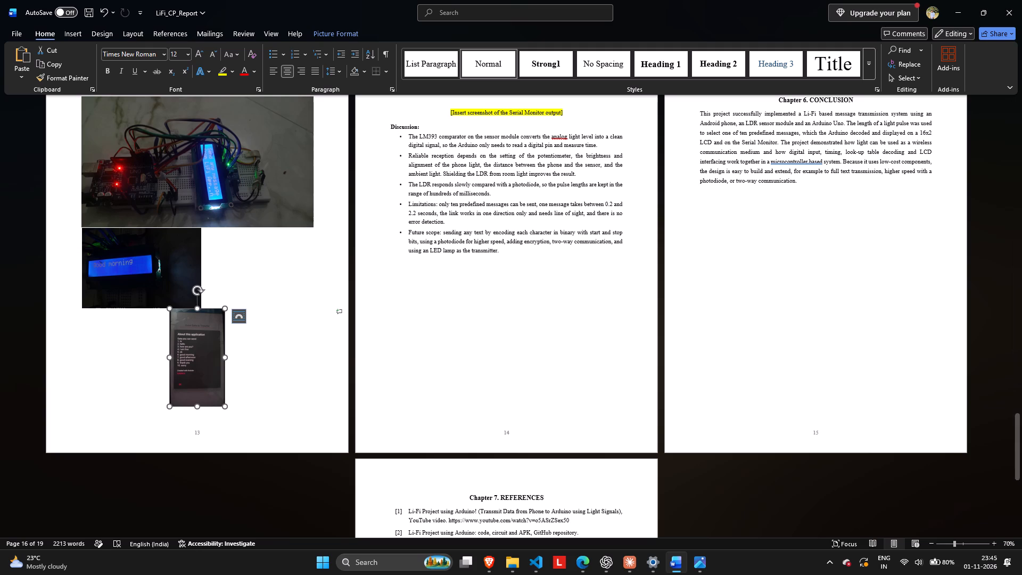
click(238, 318)
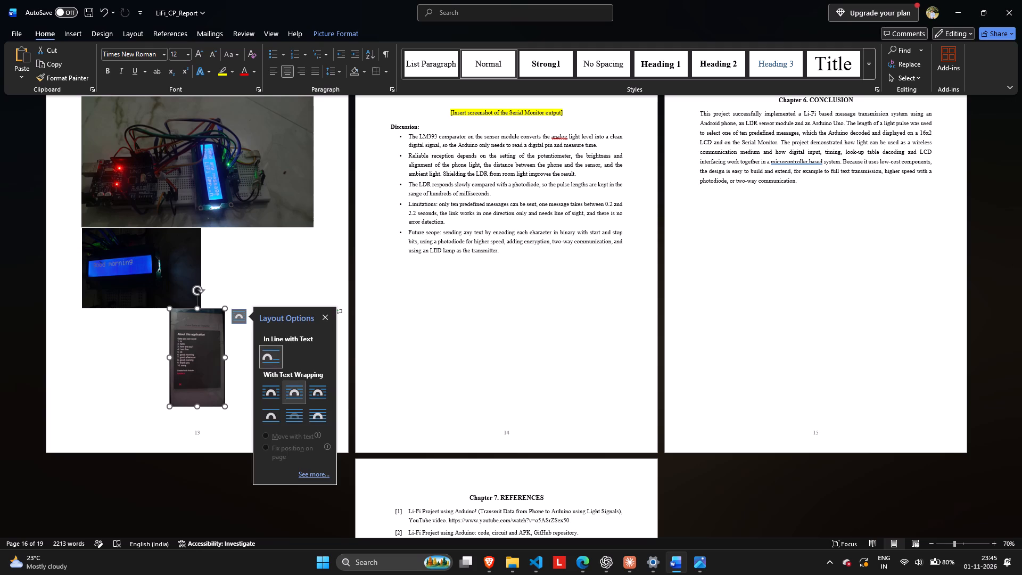
click(268, 415)
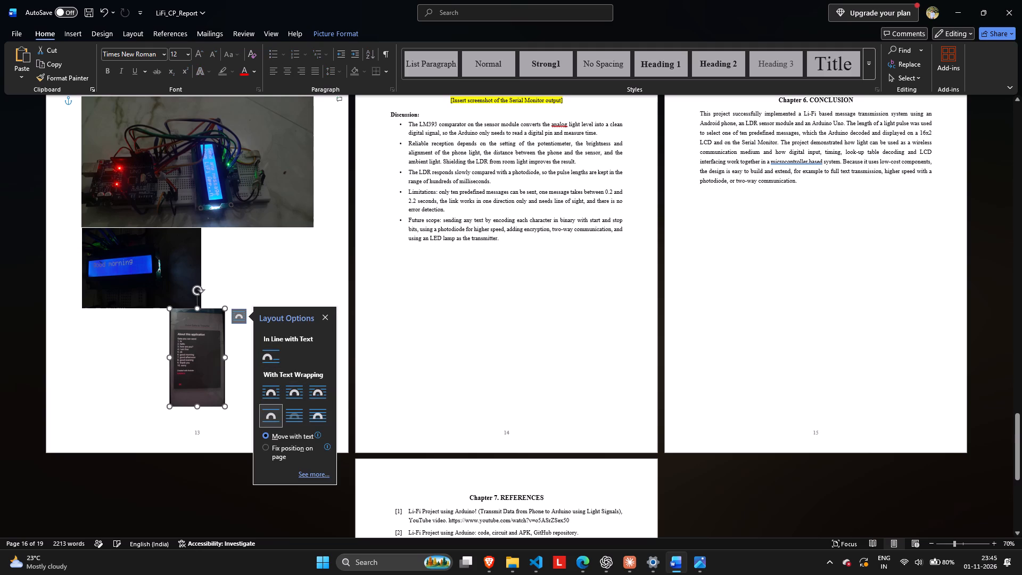
drag(192, 366, 234, 346)
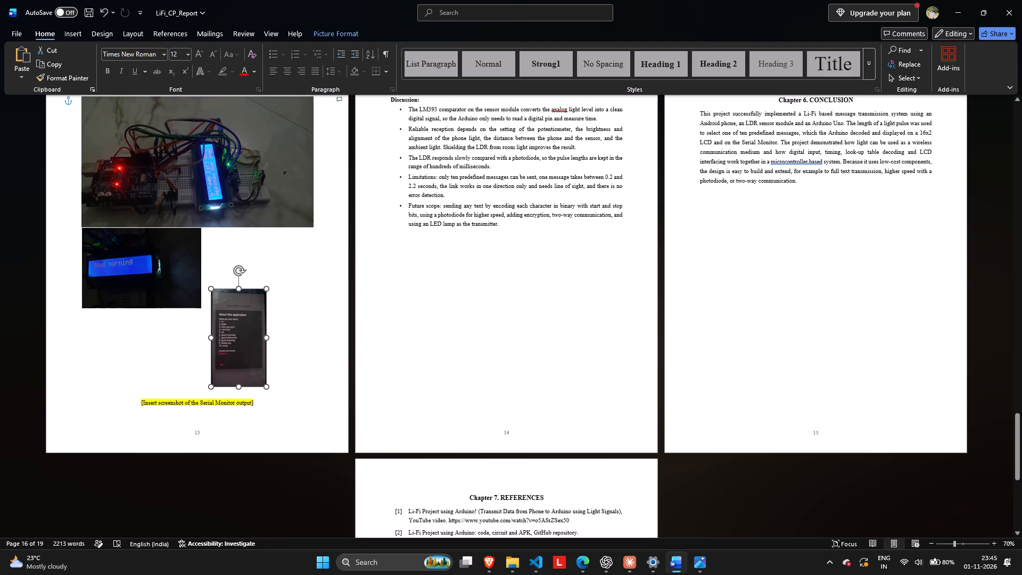
drag(234, 346, 247, 297)
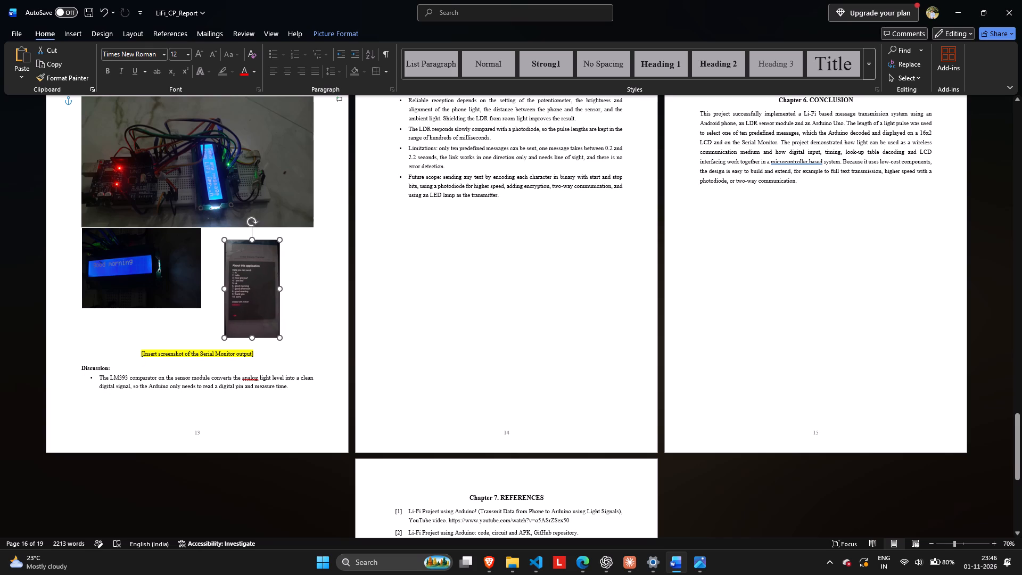
drag(247, 297, 243, 297)
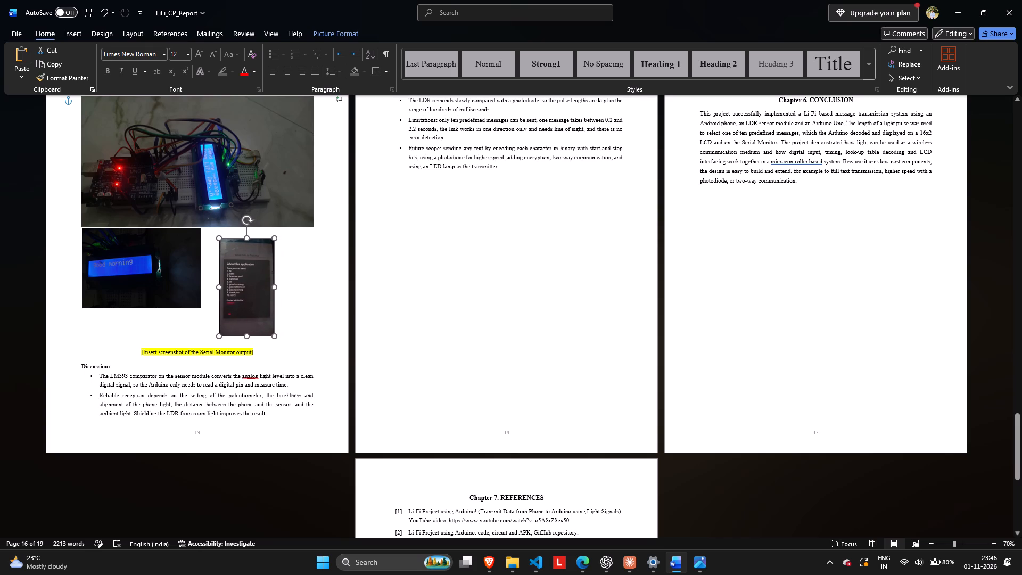
drag(243, 297, 247, 303)
Look over the code pages and the Chapter 5 results pages to check the layout around the output photos.
scroll(247, 303, up, 1)
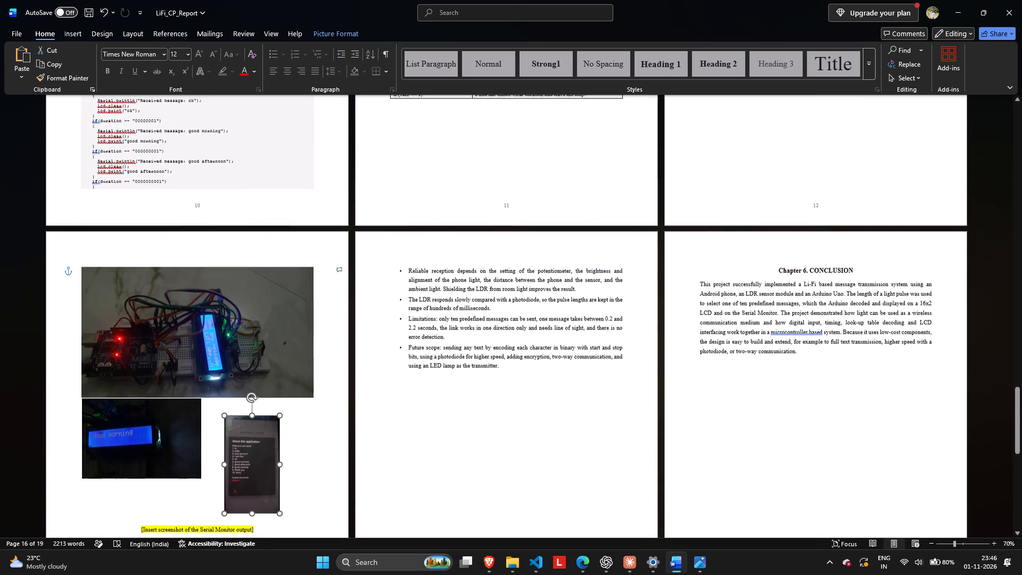
scroll(247, 303, up, 2)
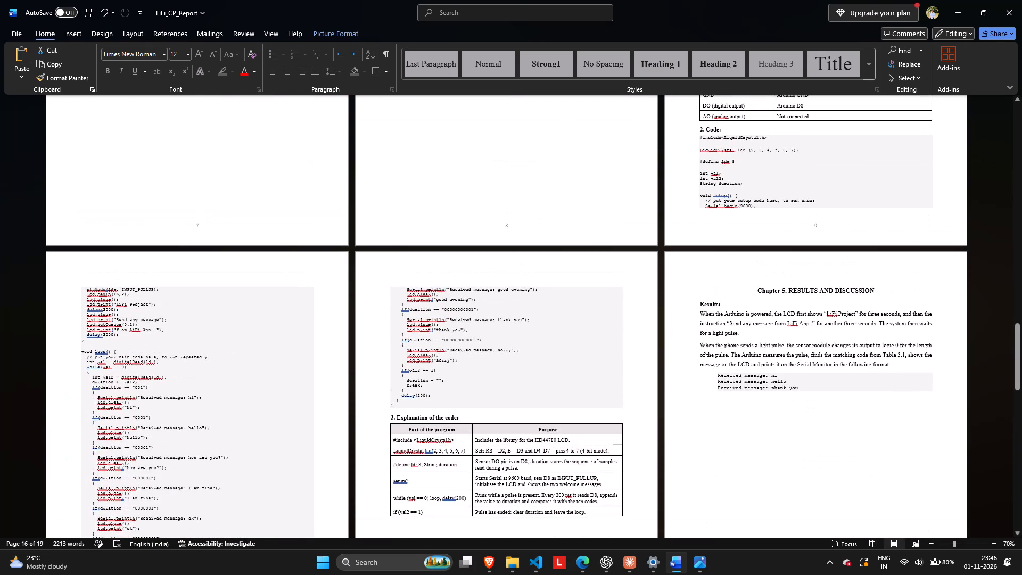
ctrl+scroll(75, 271, up, 9)
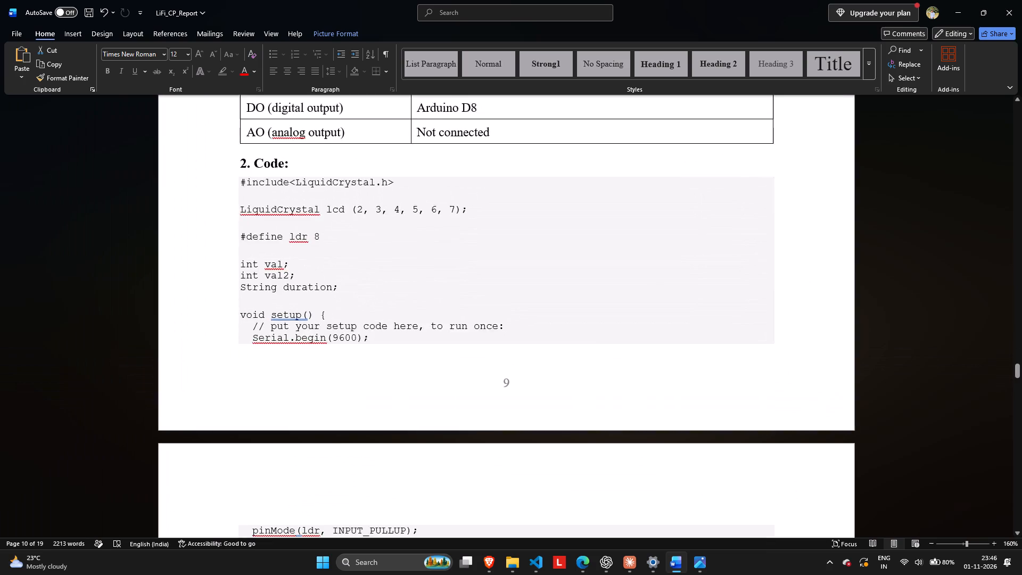
scroll(75, 271, down, 5)
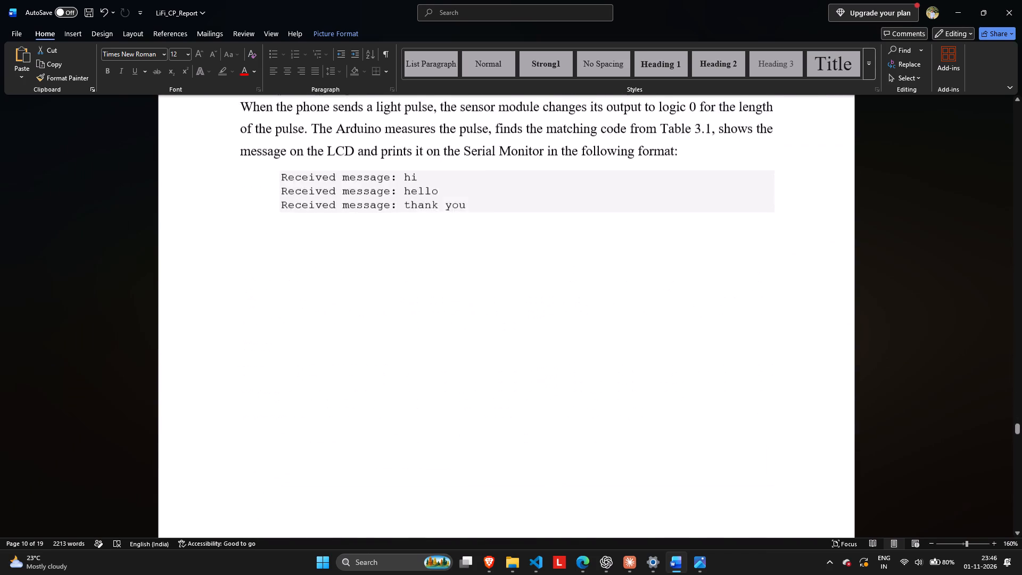
ctrl+scroll(75, 271, down, 2)
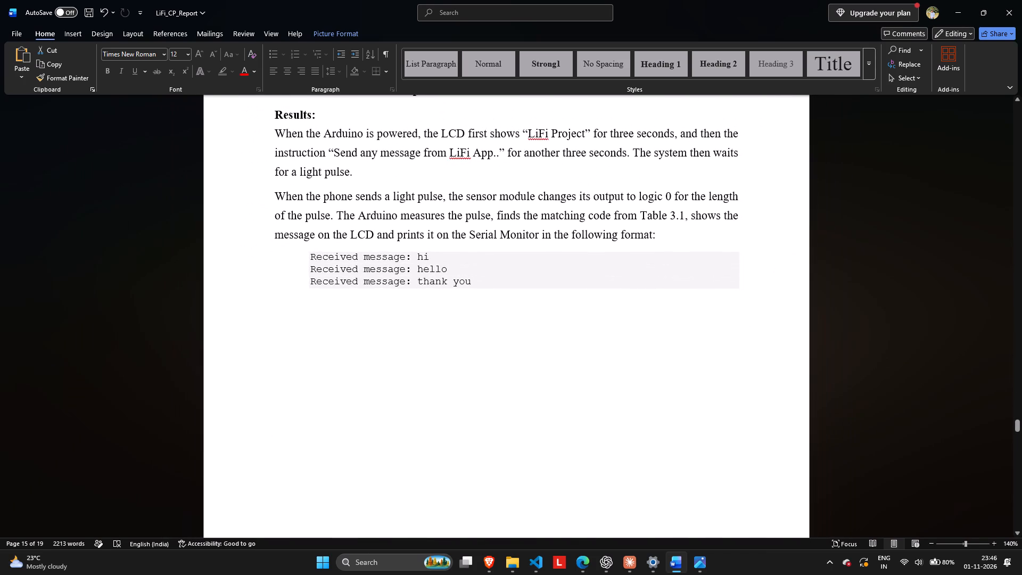
ctrl+scroll(75, 271, down, 2)
scroll(75, 271, down, 1)
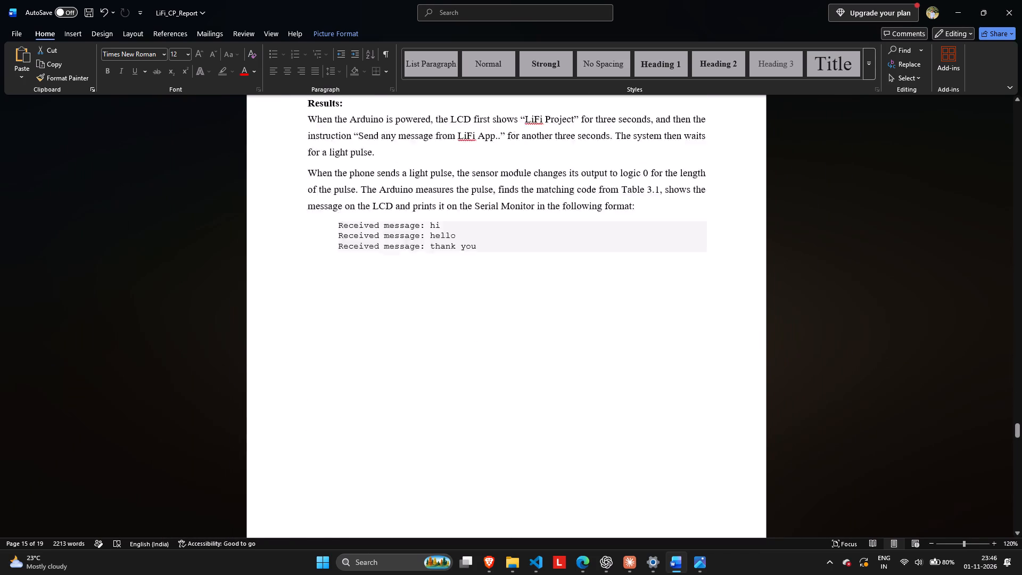
scroll(75, 271, down, 1)
ctrl+scroll(75, 271, down, 3)
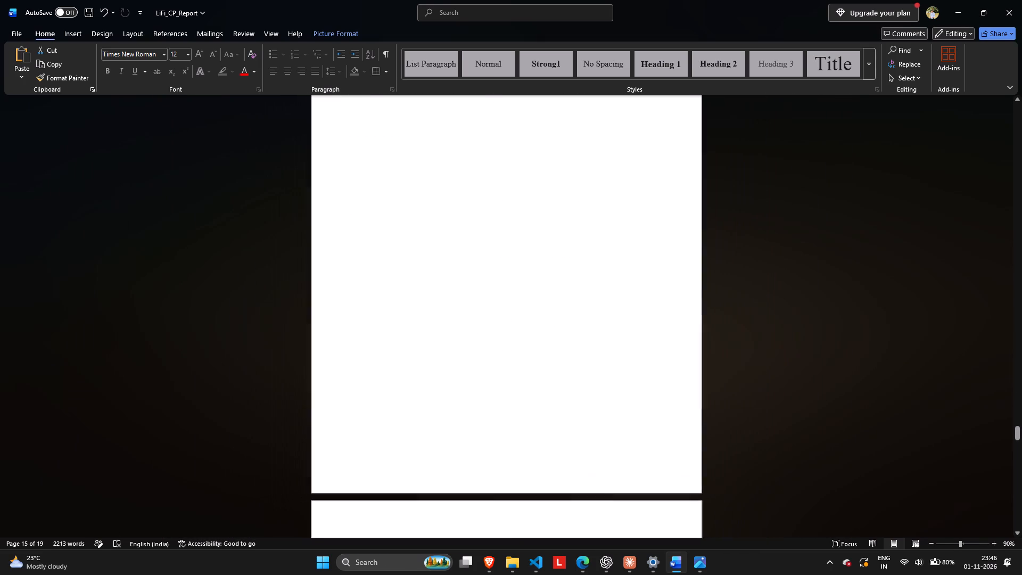
scroll(72, 376, right, 1)
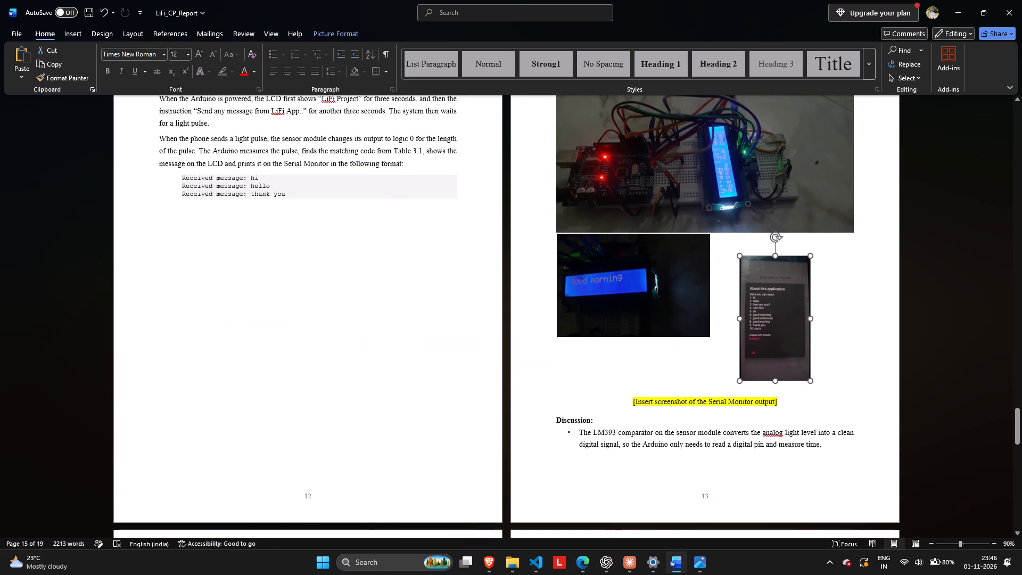
Shorten the circuit photo slightly from its bottom edge, leaving a small gap above the "good morning" and phone app photos.
click(648, 198)
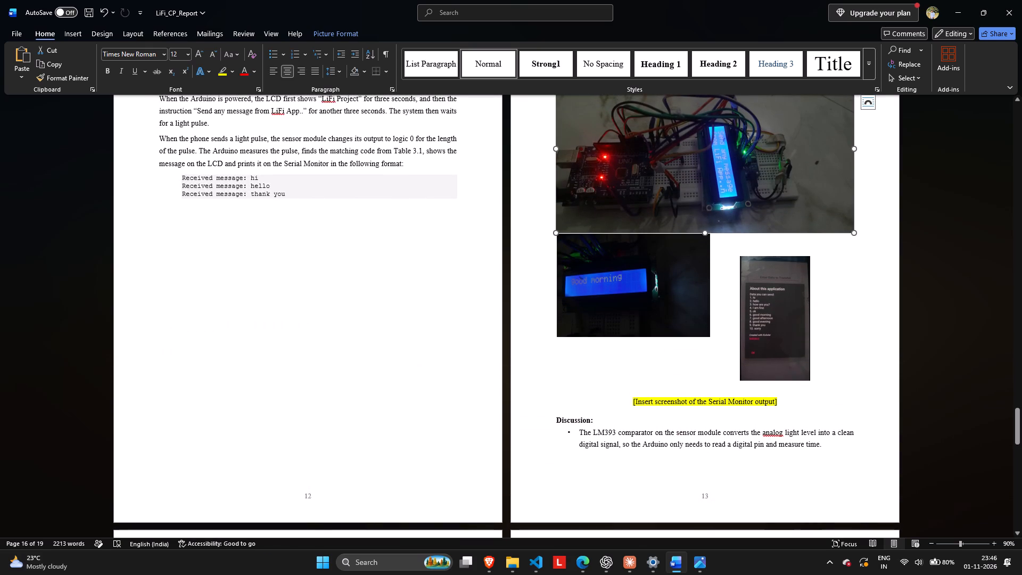
click(706, 235)
drag(706, 235, 706, 219)
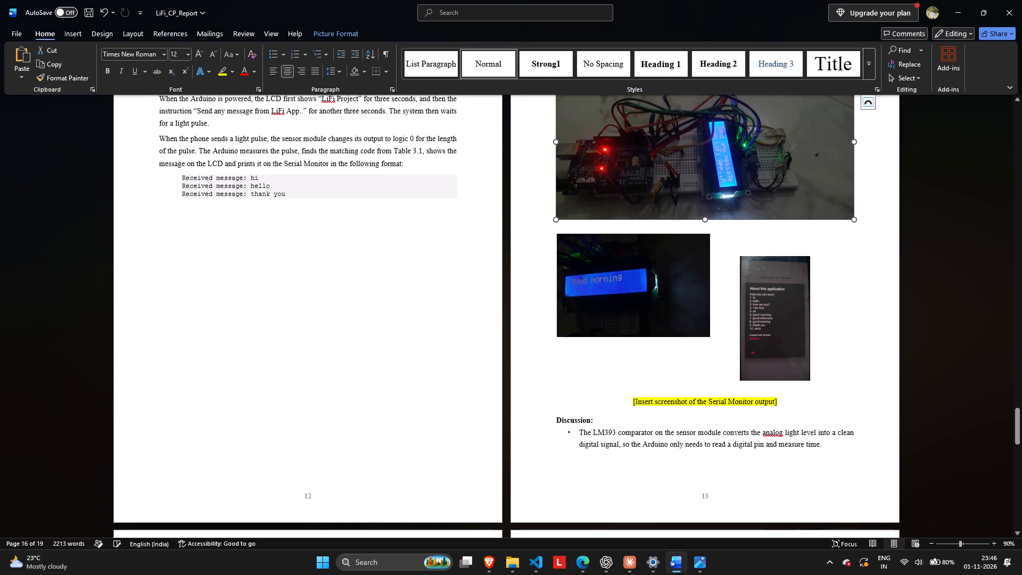
Shorten the circuit photo slightly without changing its width.
scroll(775, 192, up, 1)
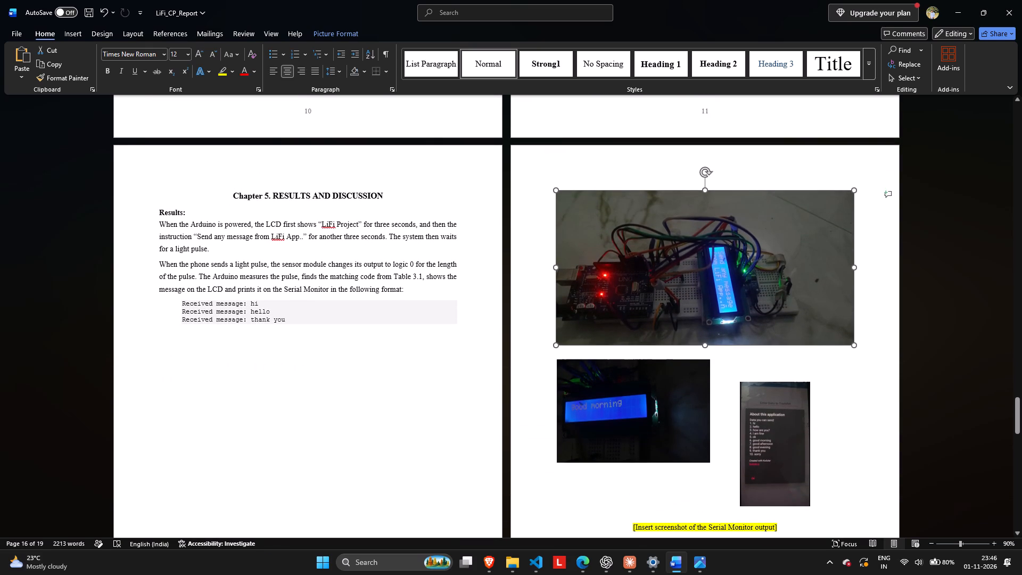
click(705, 189)
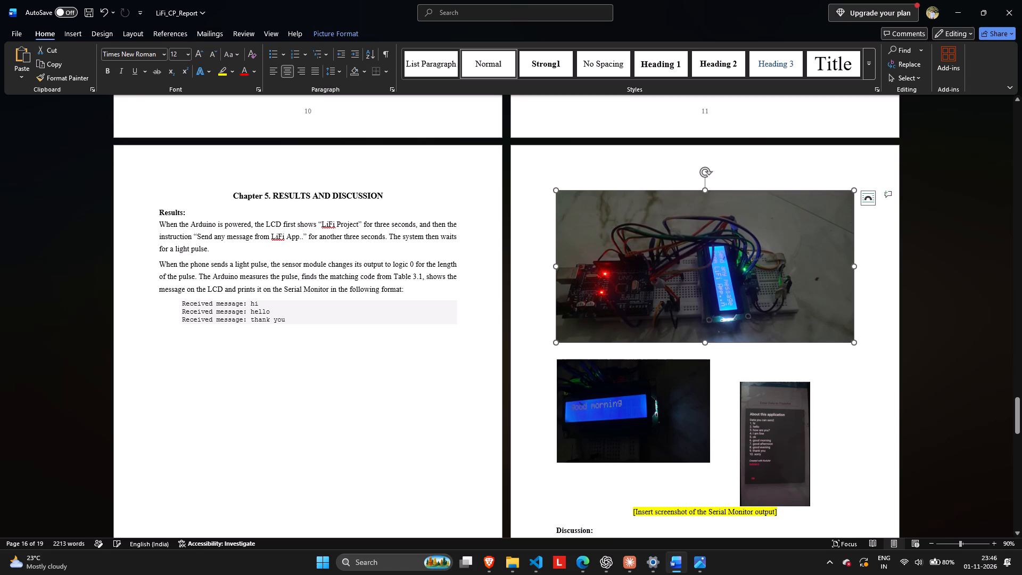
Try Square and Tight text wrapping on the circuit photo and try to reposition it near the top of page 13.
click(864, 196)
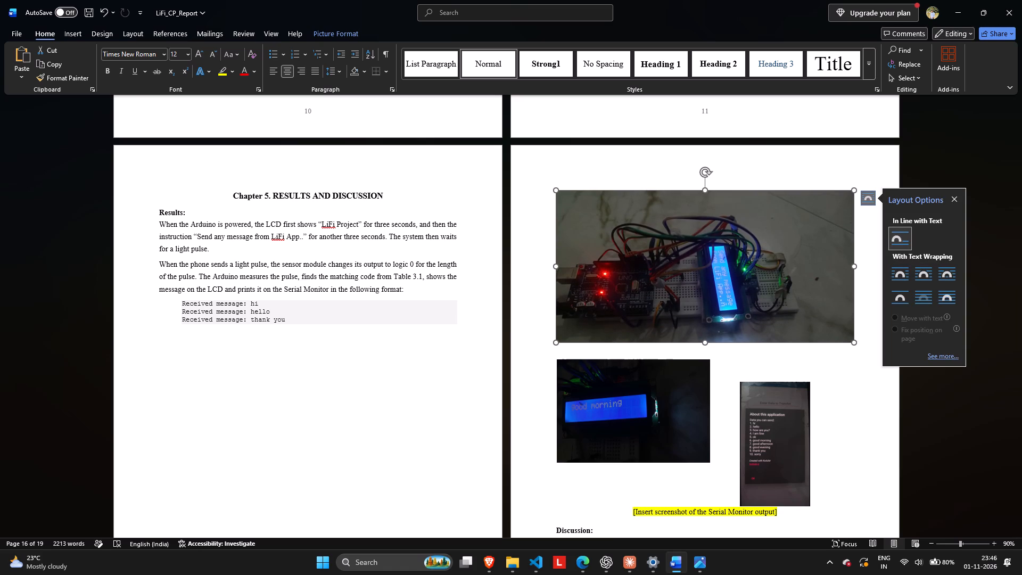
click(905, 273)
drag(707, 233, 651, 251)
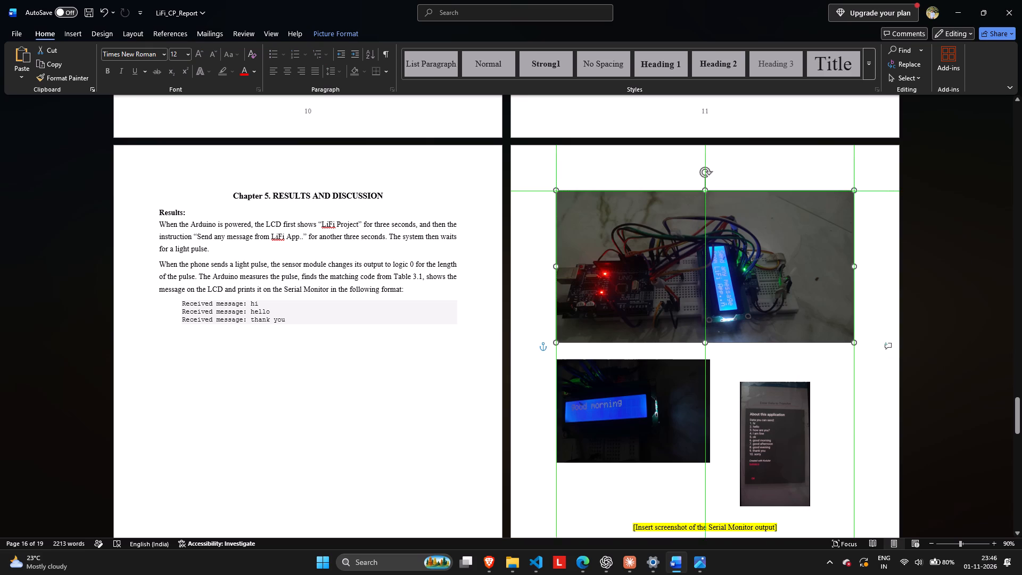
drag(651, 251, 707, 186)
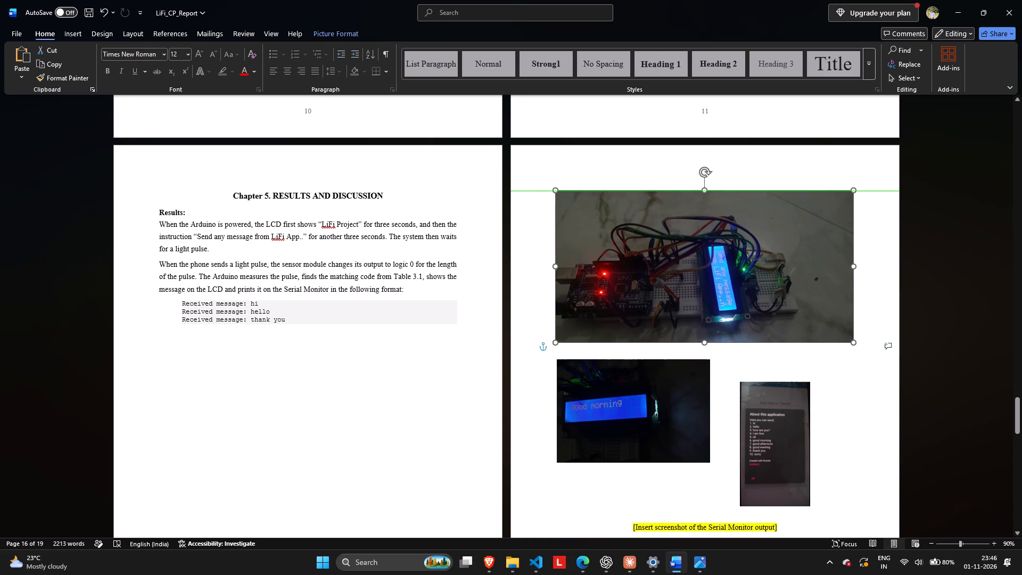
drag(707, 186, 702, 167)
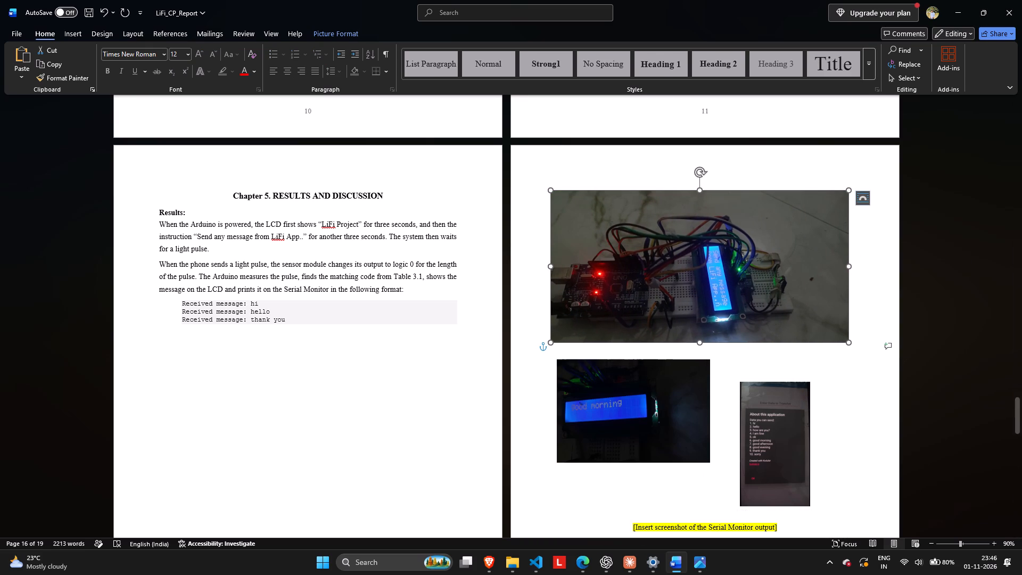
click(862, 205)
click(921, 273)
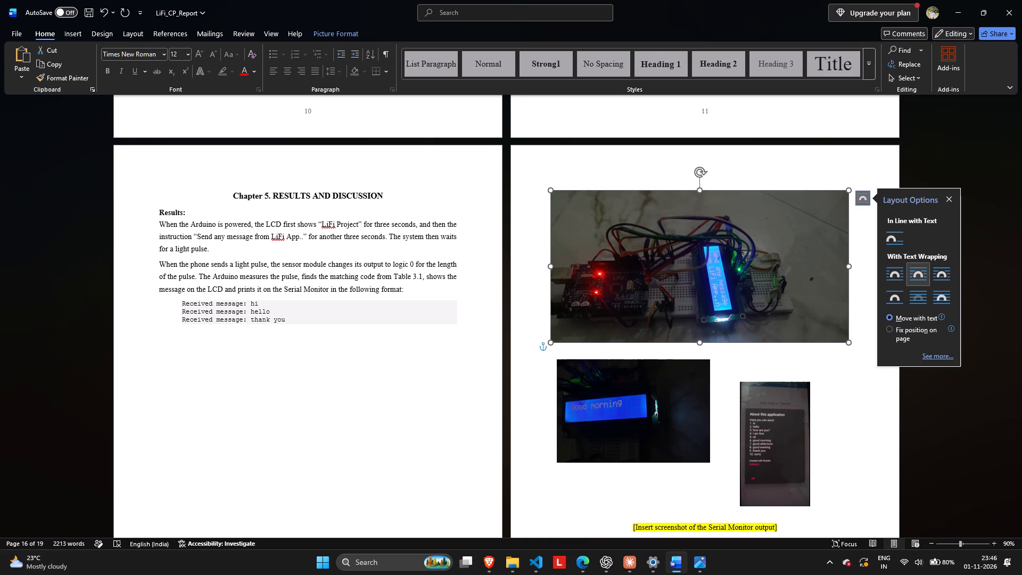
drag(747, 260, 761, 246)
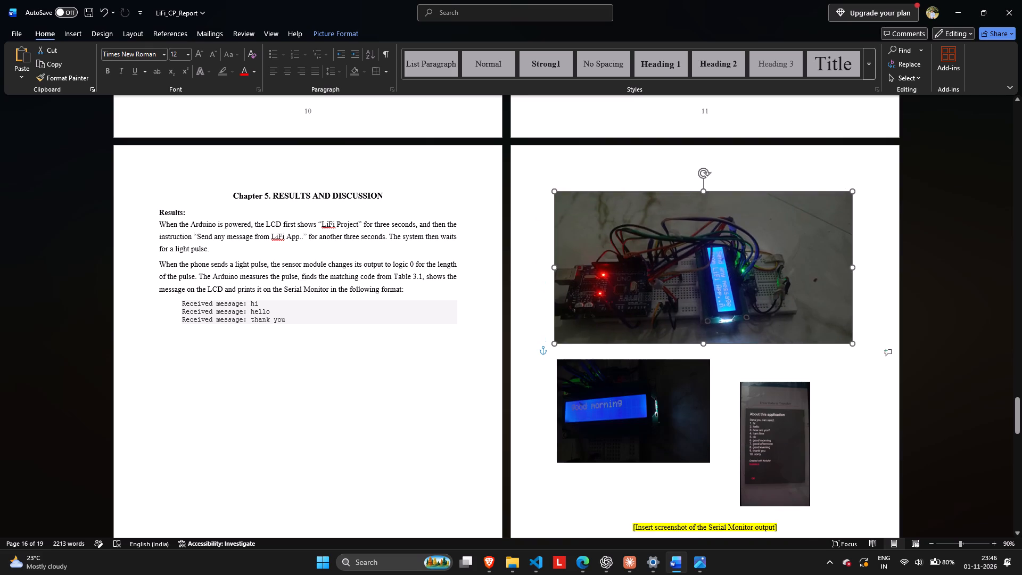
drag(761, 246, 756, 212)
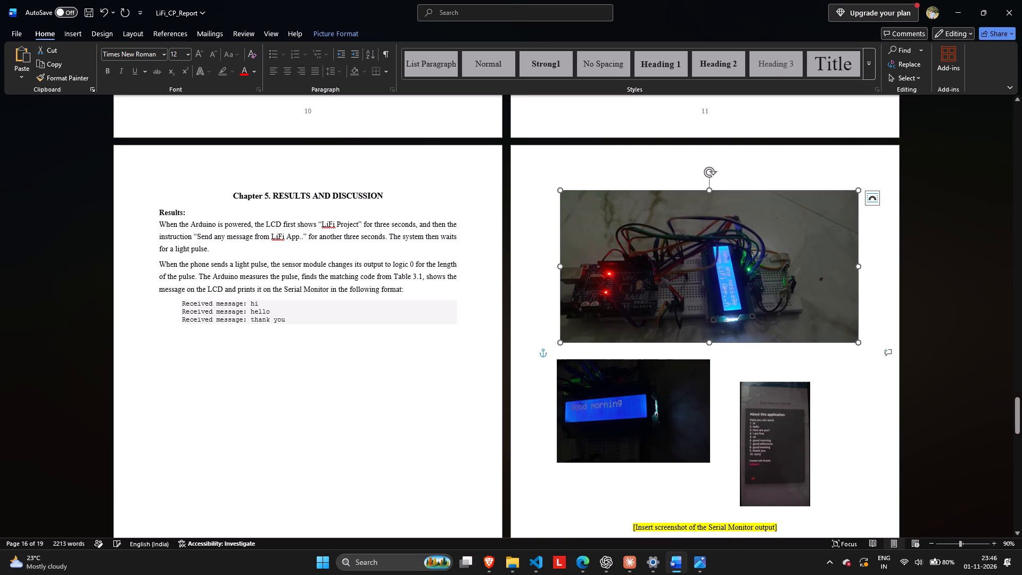
Fix the circuit photo's position on the page and set its text wrapping to Through.
click(870, 198)
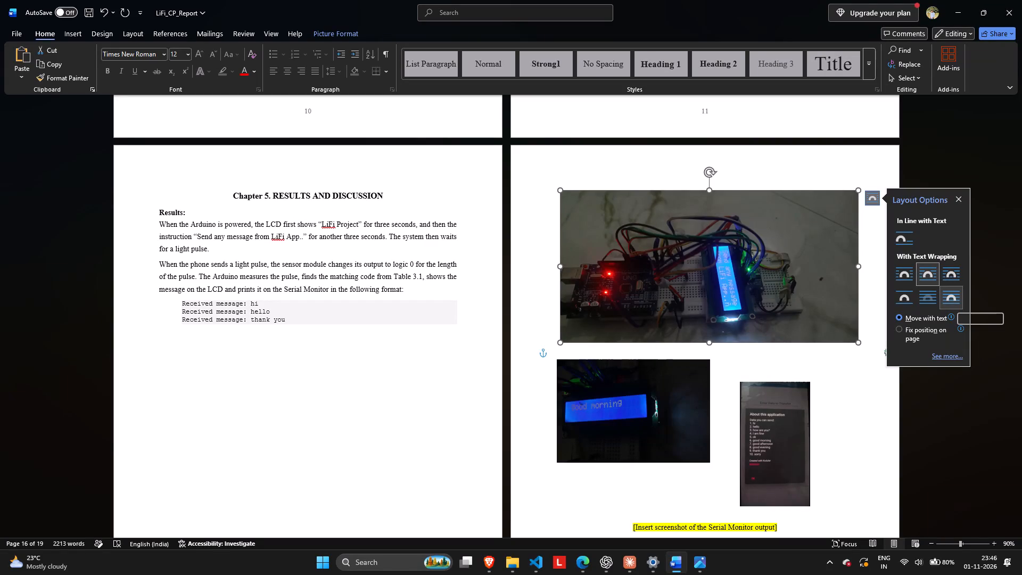
click(900, 318)
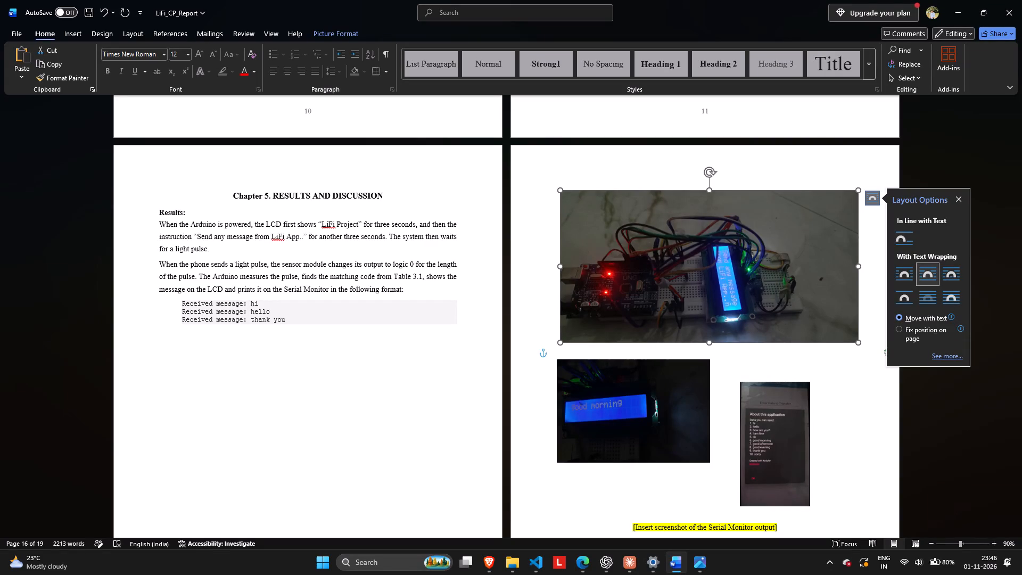
click(897, 325)
click(953, 281)
Move the circuit photo to page 12, directly below the "Received message: thank you" line and aligned with both text margins.
drag(754, 254, 400, 398)
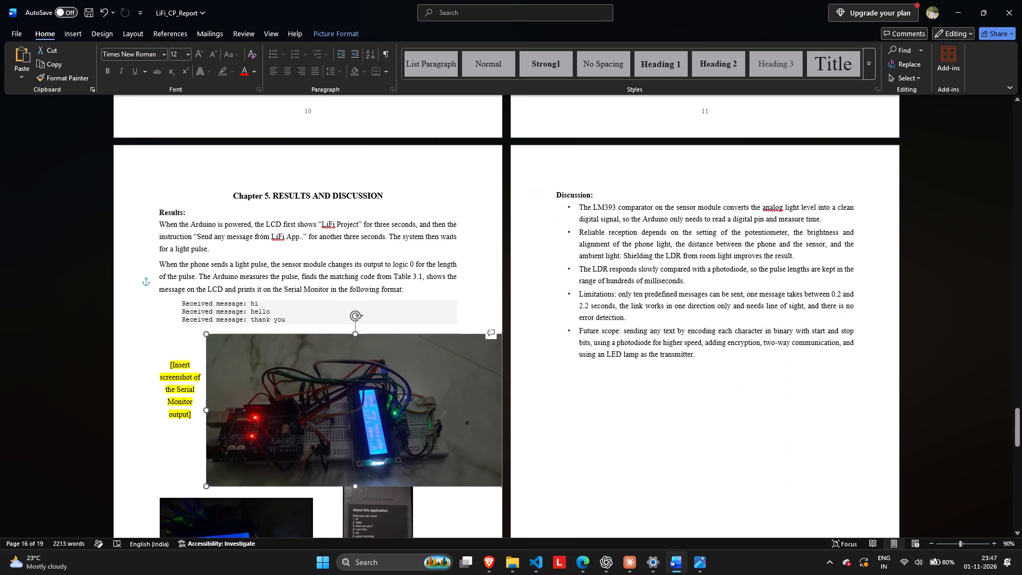
drag(400, 398, 391, 443)
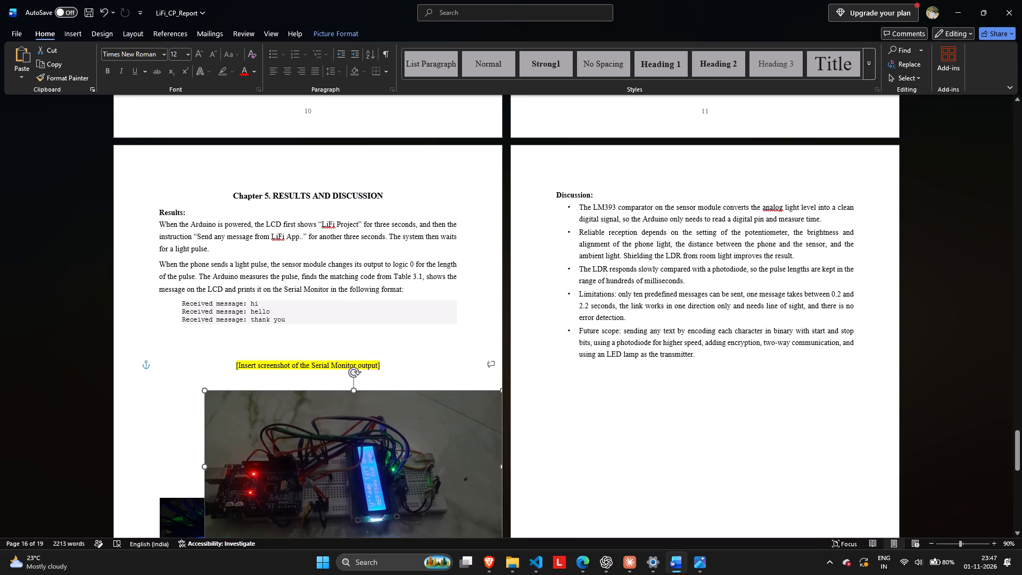
drag(391, 443, 358, 435)
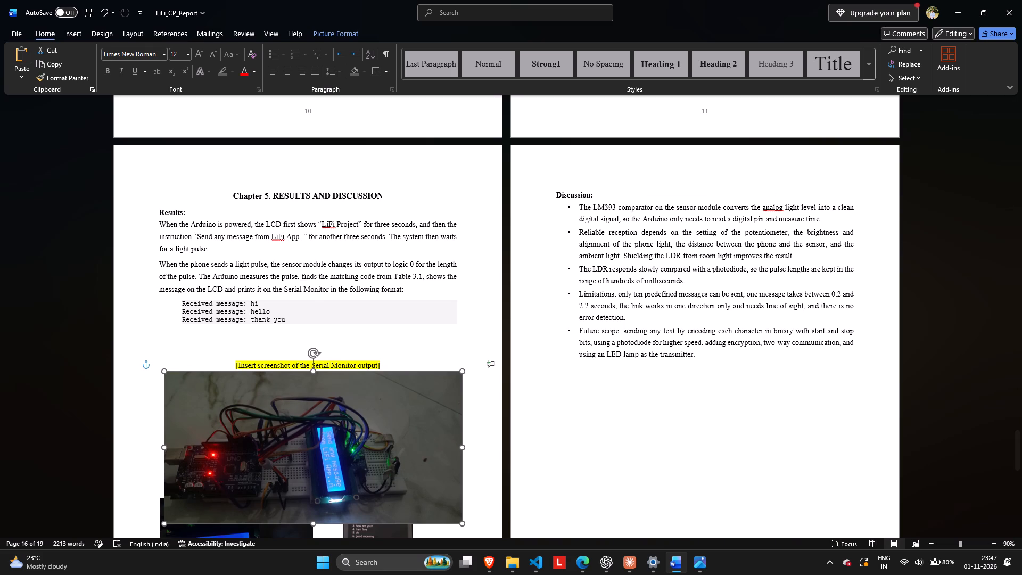
drag(358, 435, 364, 393)
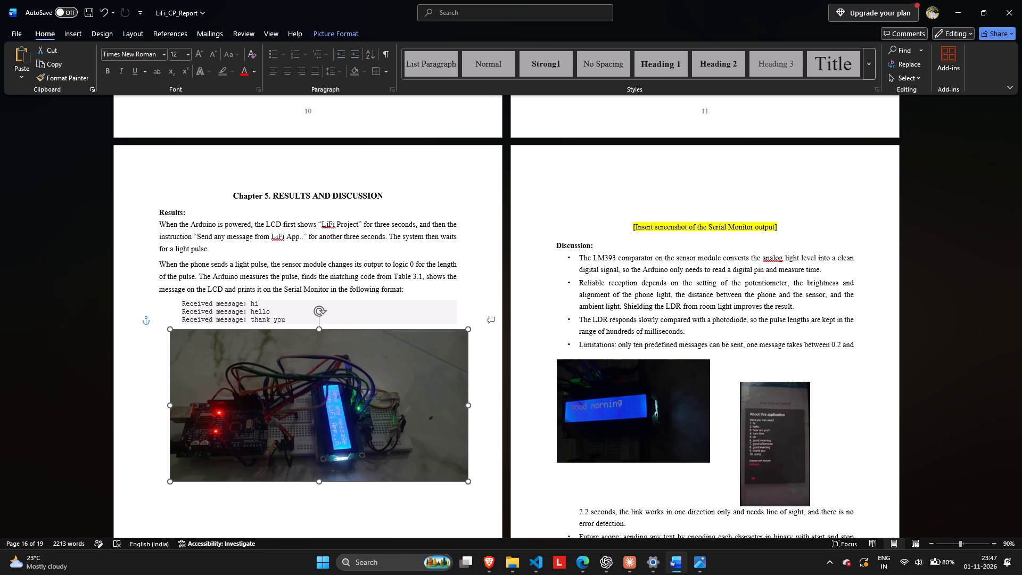
drag(364, 393, 363, 396)
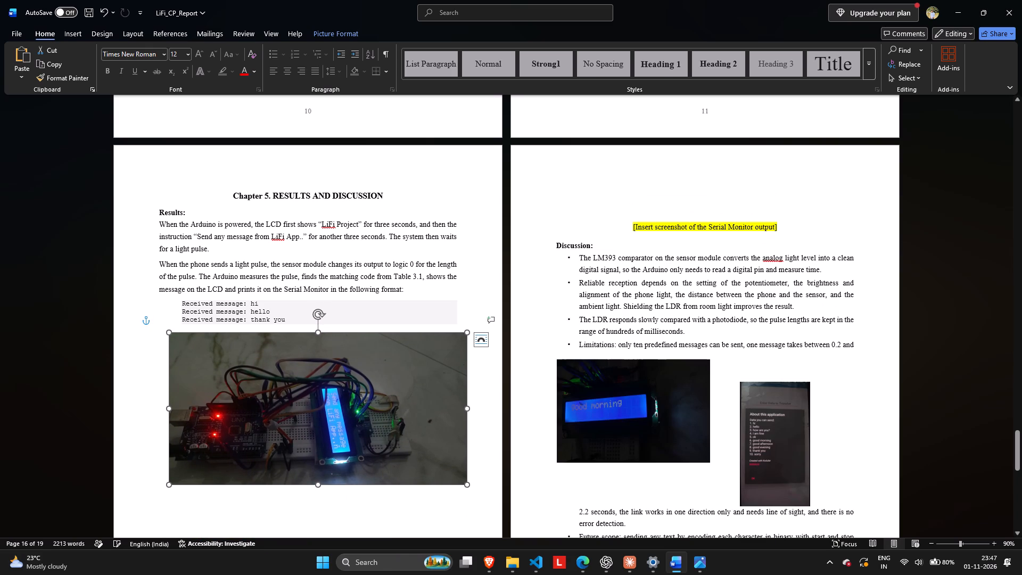
drag(371, 412, 356, 412)
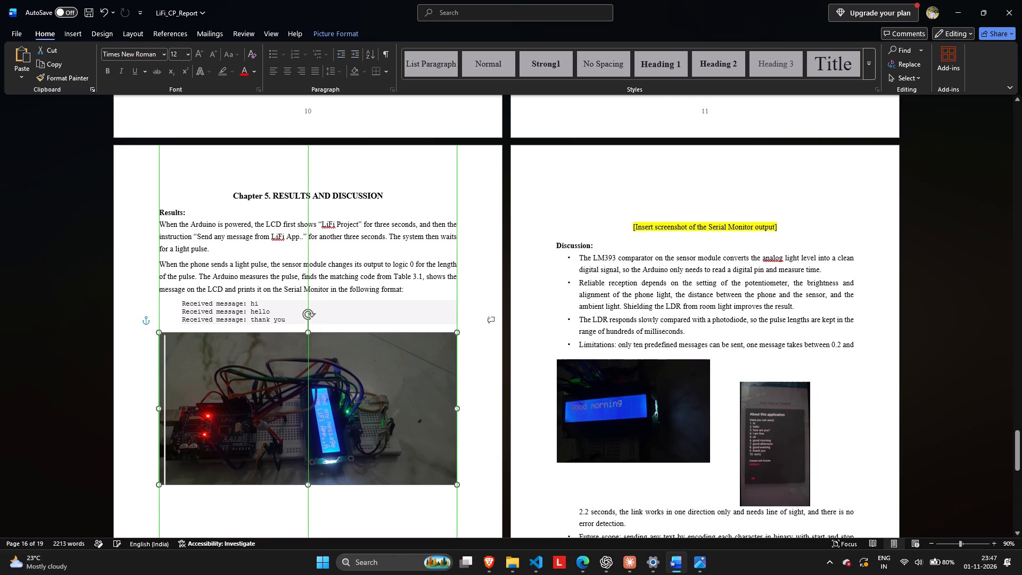
drag(356, 412, 356, 409)
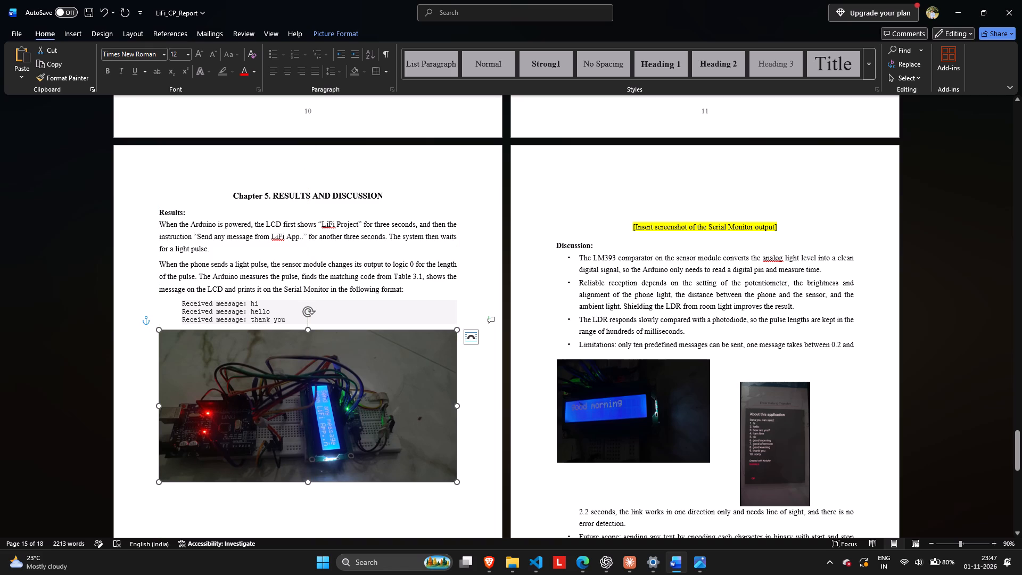
Shrink the circuit photo proportionally to about 93% of the text width and align its right edge with the right text margin.
drag(454, 331, 436, 342)
drag(350, 372, 372, 361)
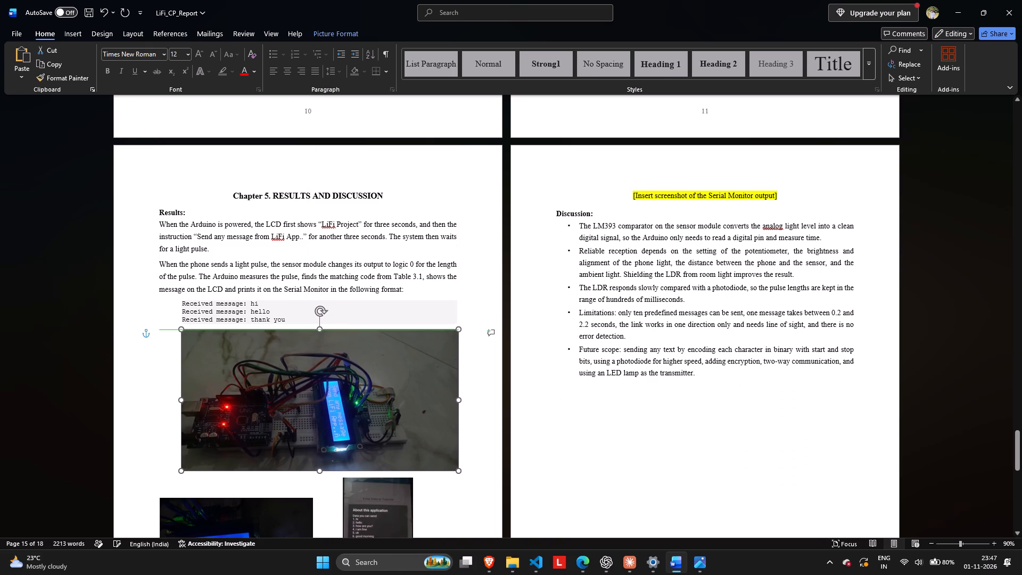
drag(372, 361, 370, 360)
Widen the phone app photo to the right text margin, keeping its height and left edge.
scroll(370, 360, down, 1)
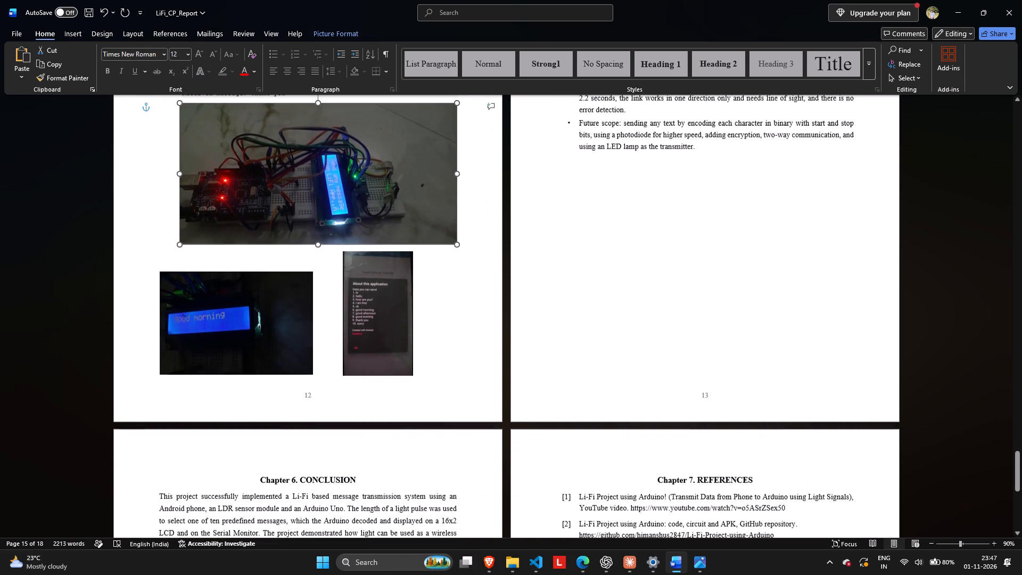
click(386, 355)
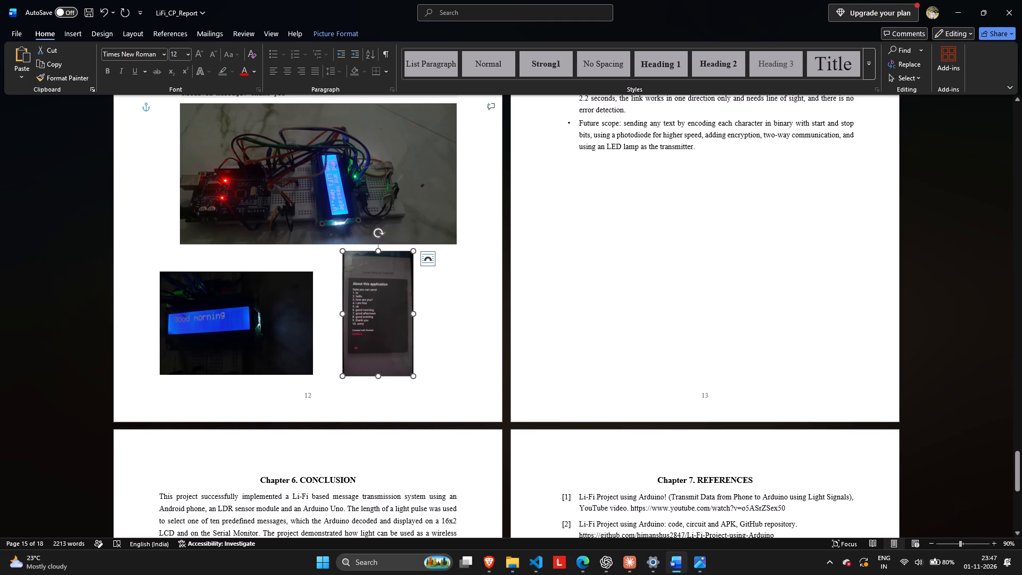
drag(415, 311, 471, 320)
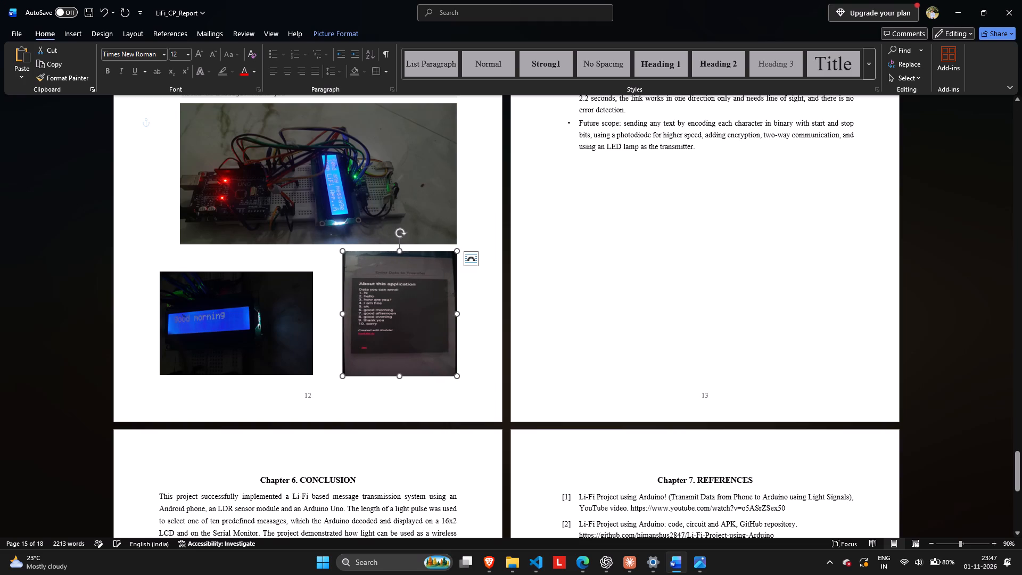
drag(425, 312, 425, 321)
Enlarge the "good morning" photo proportionally until it nearly meets the phone app photo and sits just below the circuit photo.
click(272, 298)
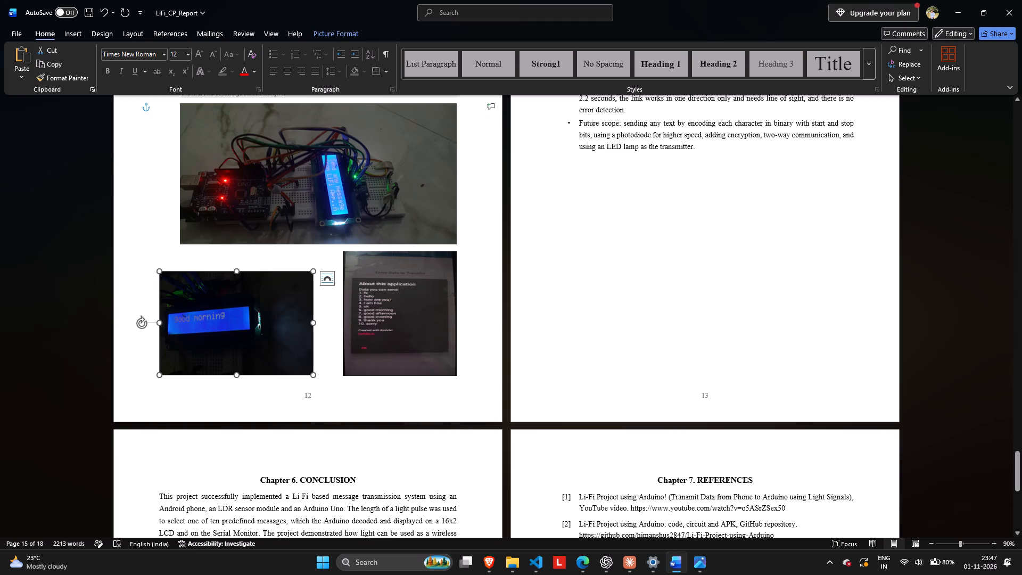
drag(313, 272, 306, 253)
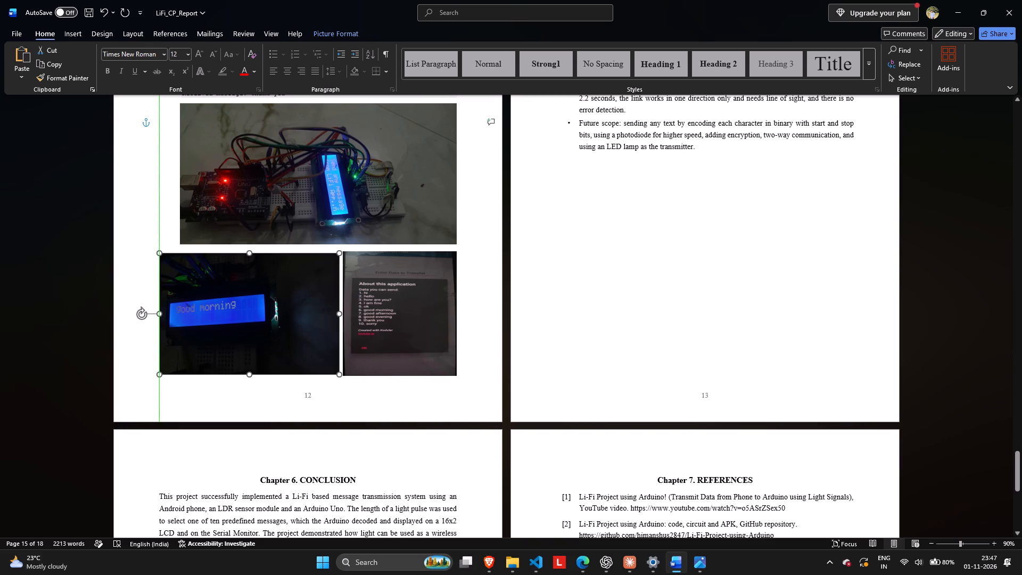
drag(306, 253, 304, 253)
Fine-tune the circuit photo's width from its left edge, leaving that edge slightly inside the left text margin.
click(183, 207)
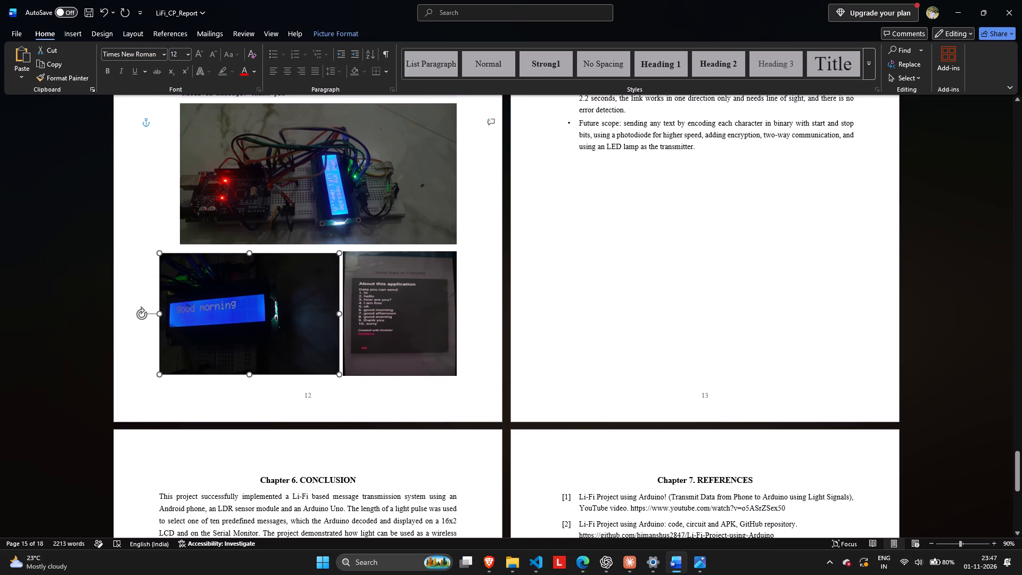
click(180, 175)
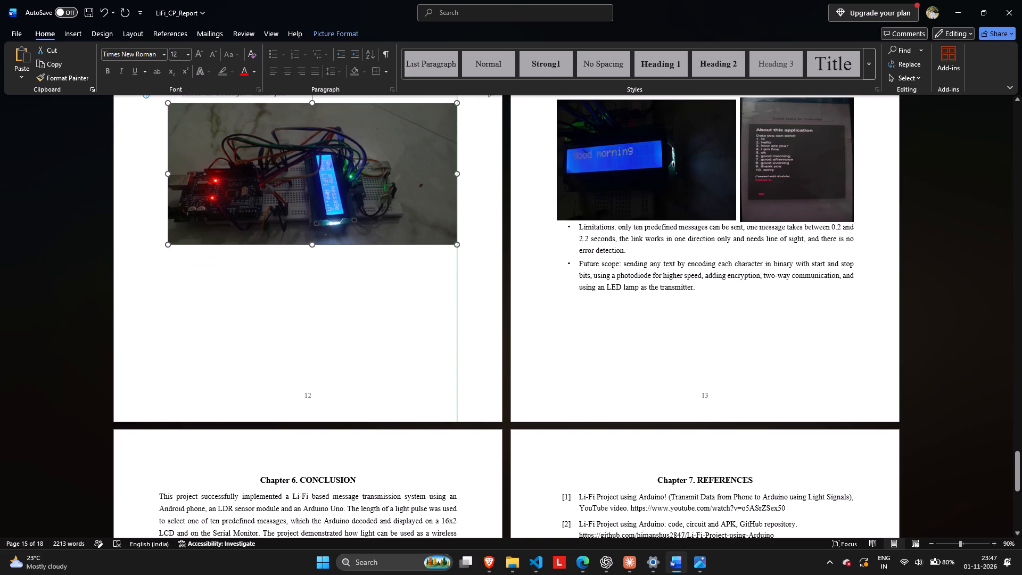
drag(176, 175, 188, 175)
drag(188, 175, 184, 175)
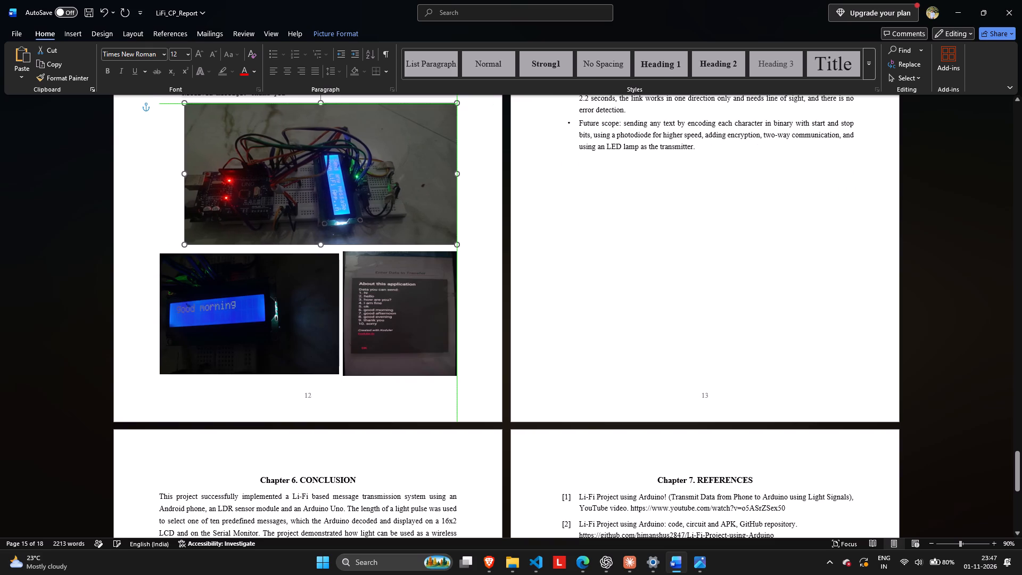
drag(184, 175, 179, 175)
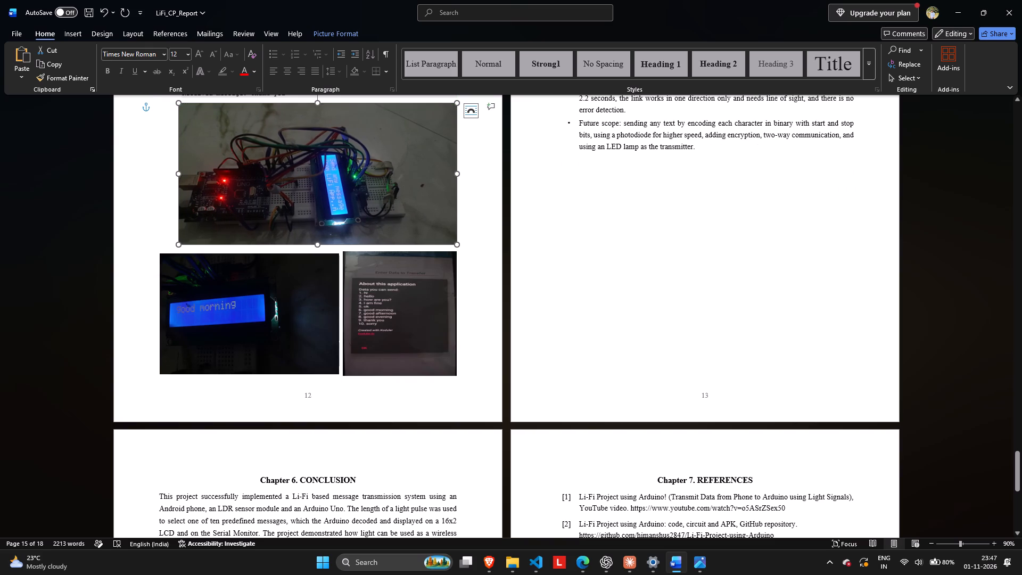
Narrow the "good morning" photo from its left side so its left edge lines up with the circuit photo above.
click(322, 289)
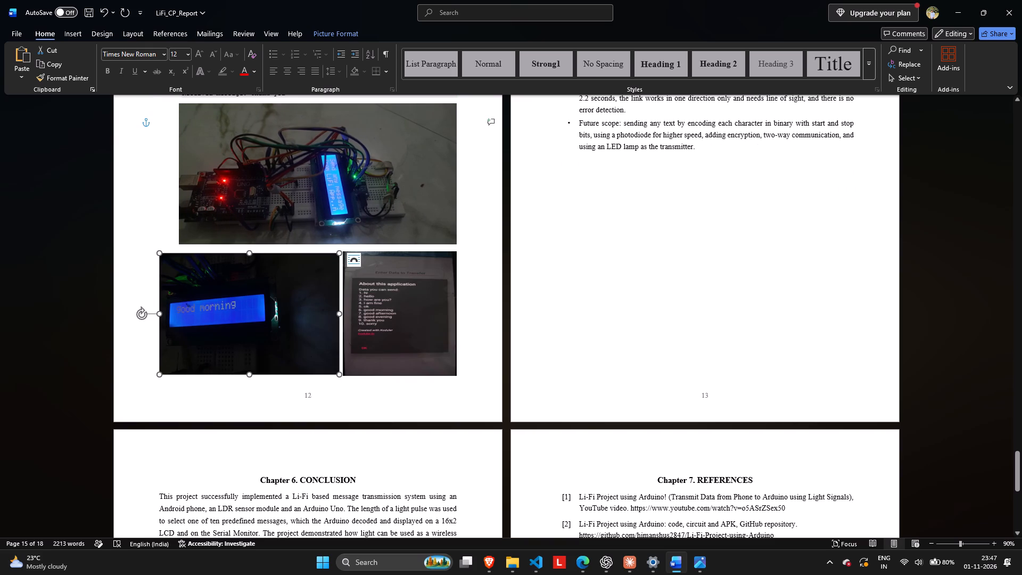
drag(158, 316, 175, 313)
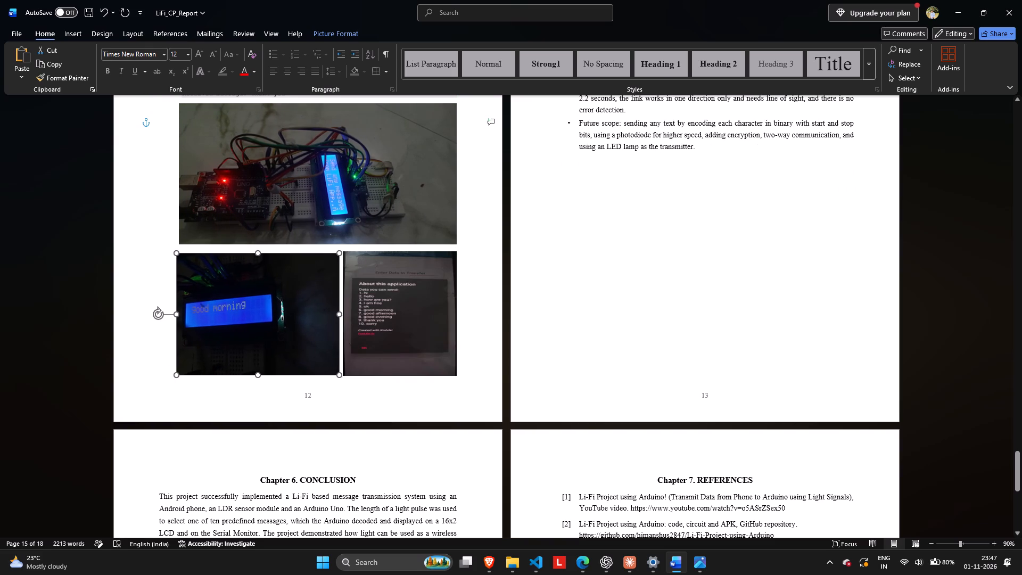
drag(175, 313, 178, 312)
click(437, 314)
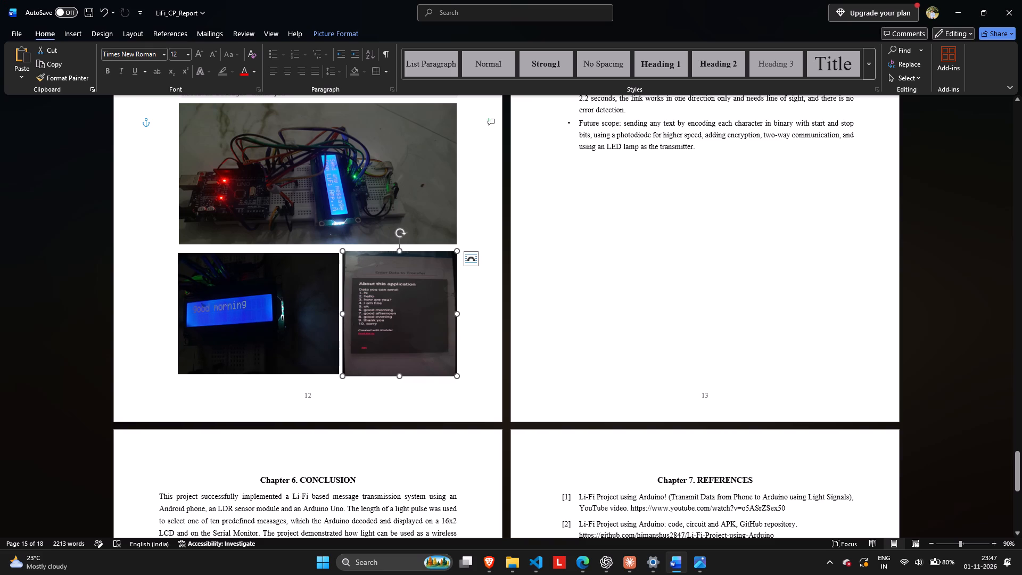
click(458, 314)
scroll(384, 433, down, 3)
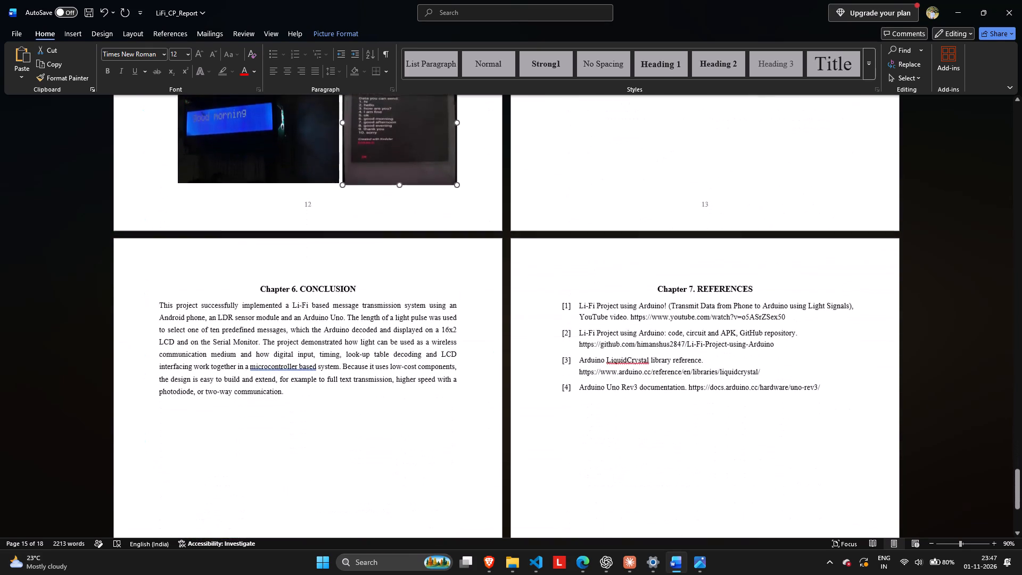
Review the report's program listing pages and the table explaining the code.
scroll(384, 433, down, 2)
scroll(384, 433, up, 1)
scroll(384, 433, right, 1)
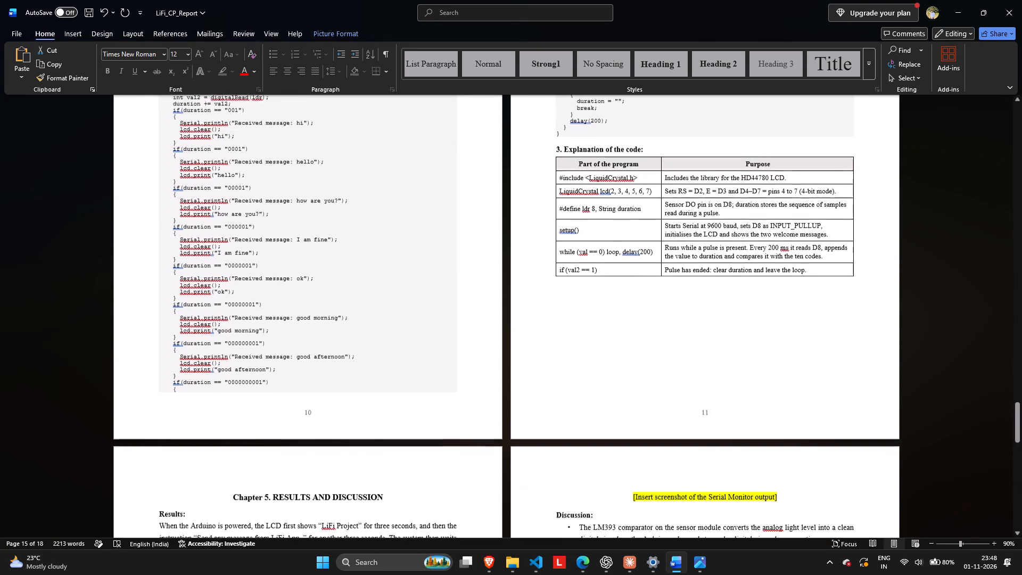
scroll(384, 433, right, 1)
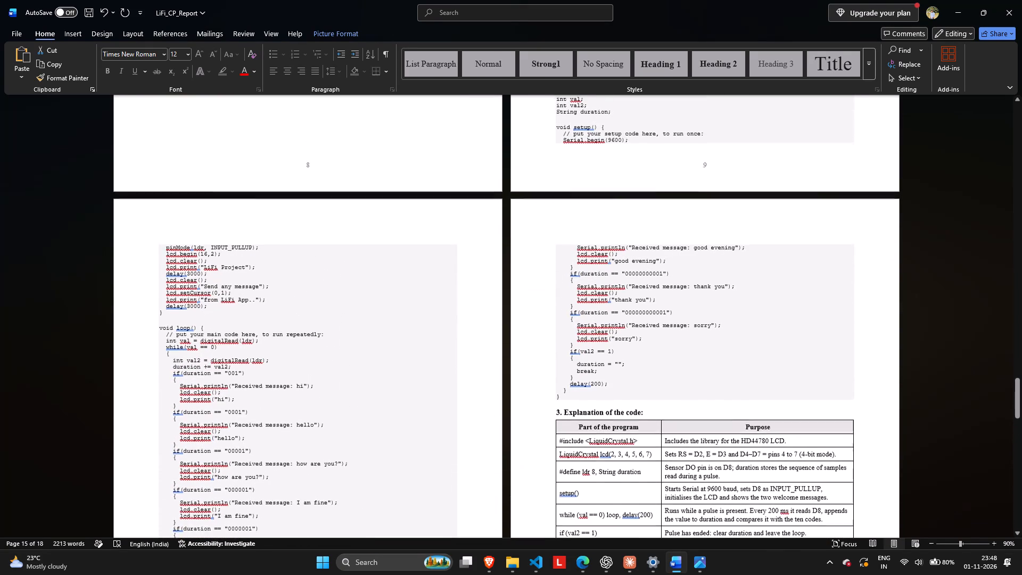
scroll(384, 433, right, 1)
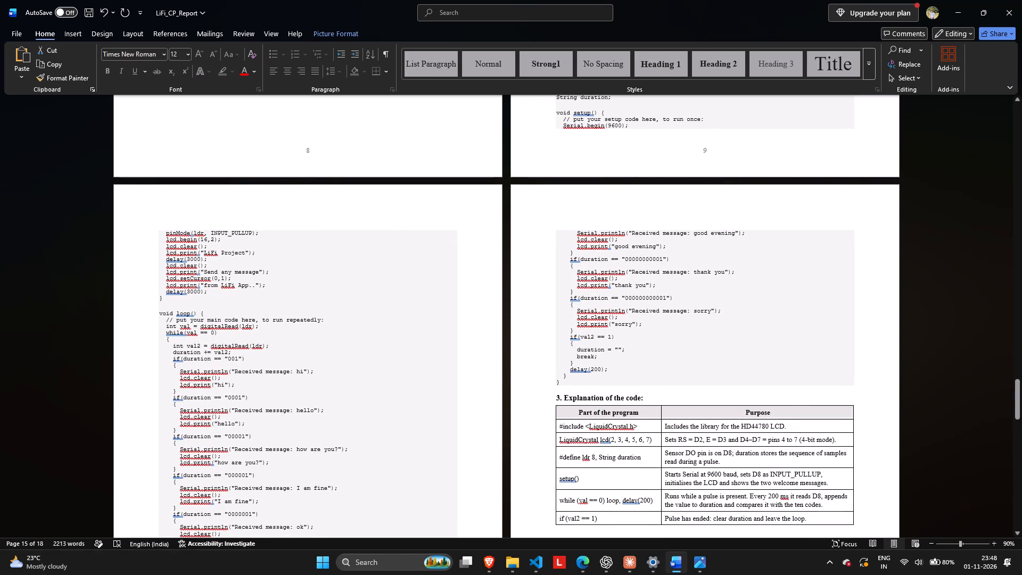
scroll(384, 433, right, 5)
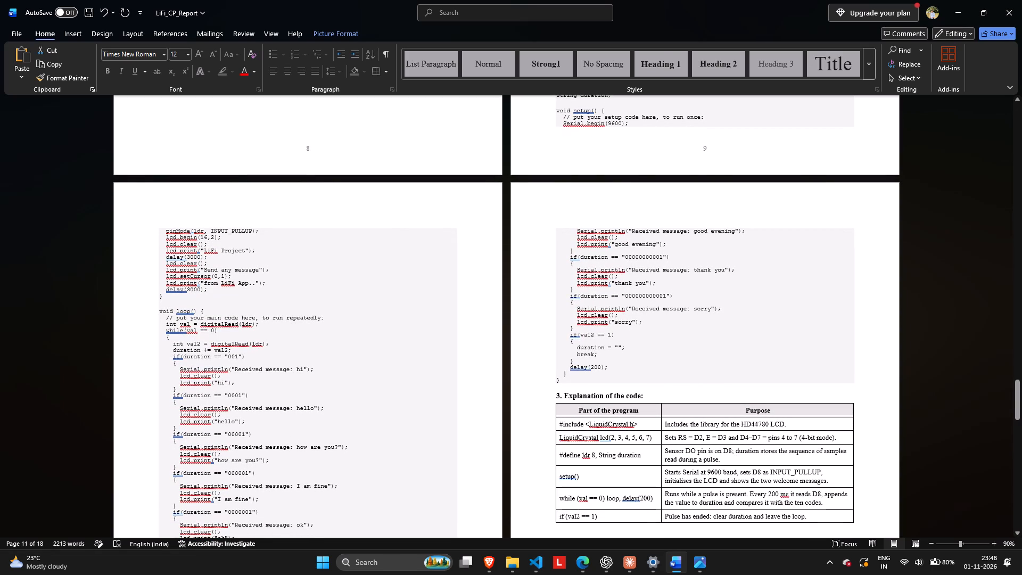
scroll(384, 433, right, 3)
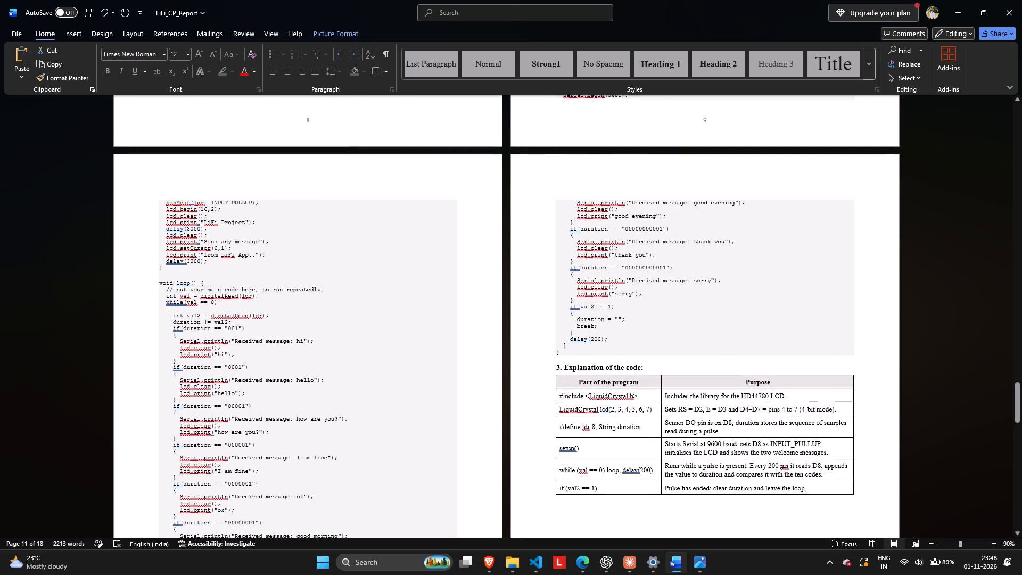
scroll(384, 433, right, 1)
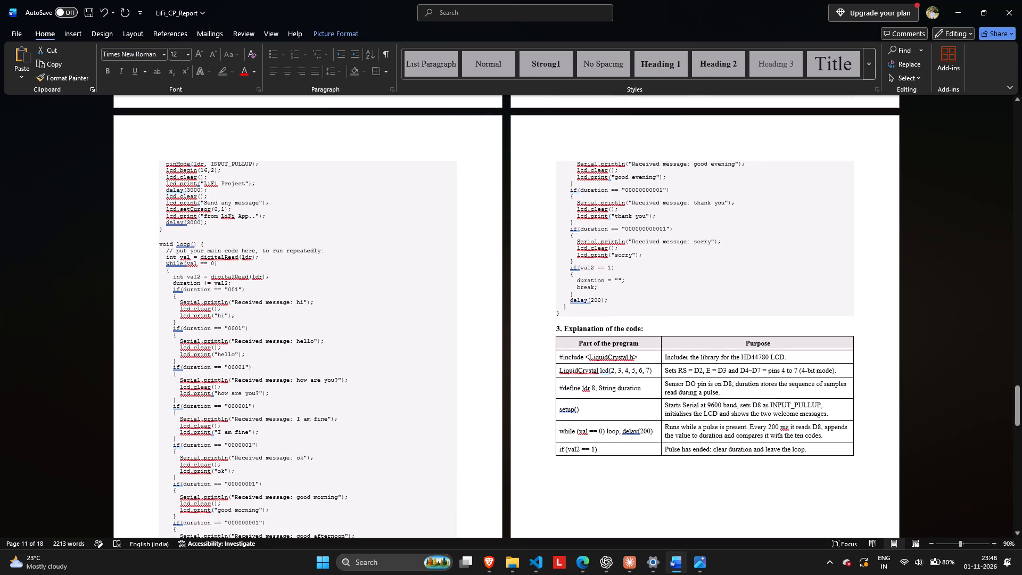
scroll(384, 433, right, 1)
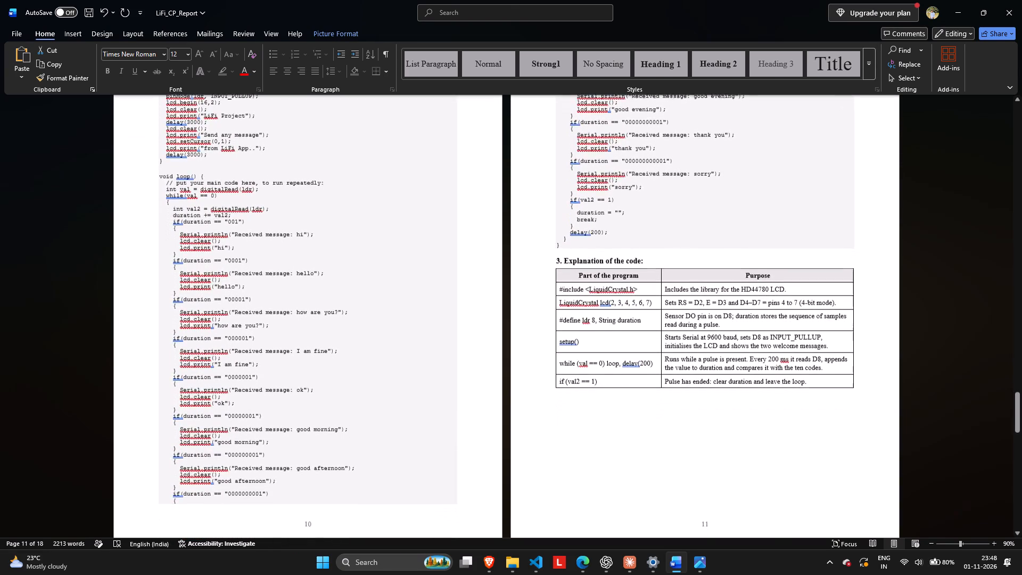
scroll(384, 433, right, 1)
Check the photo layout and discussion text in Chapter 5, continuing through the Conclusion and References pages.
scroll(384, 433, down, 1)
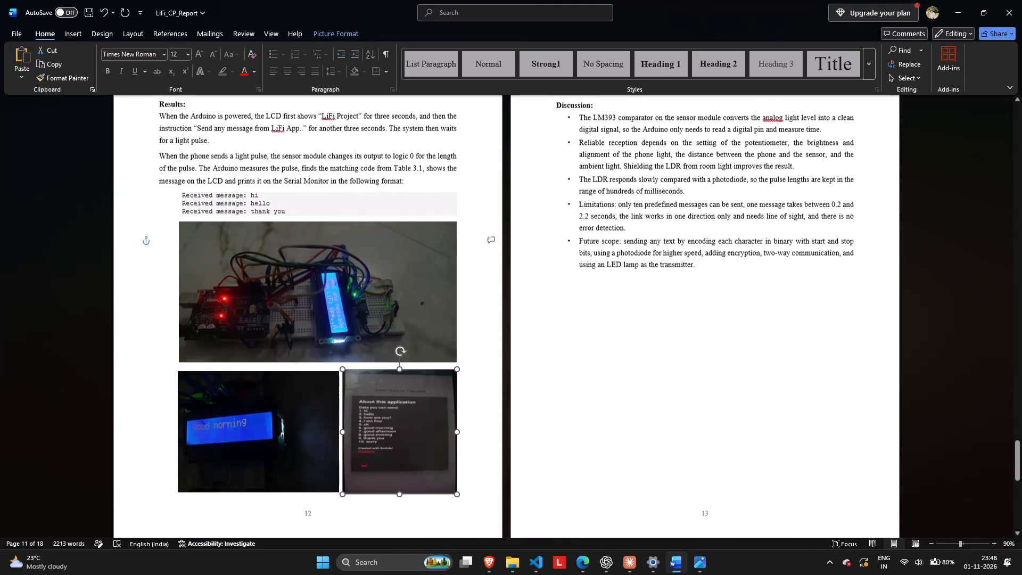
scroll(384, 433, down, 1)
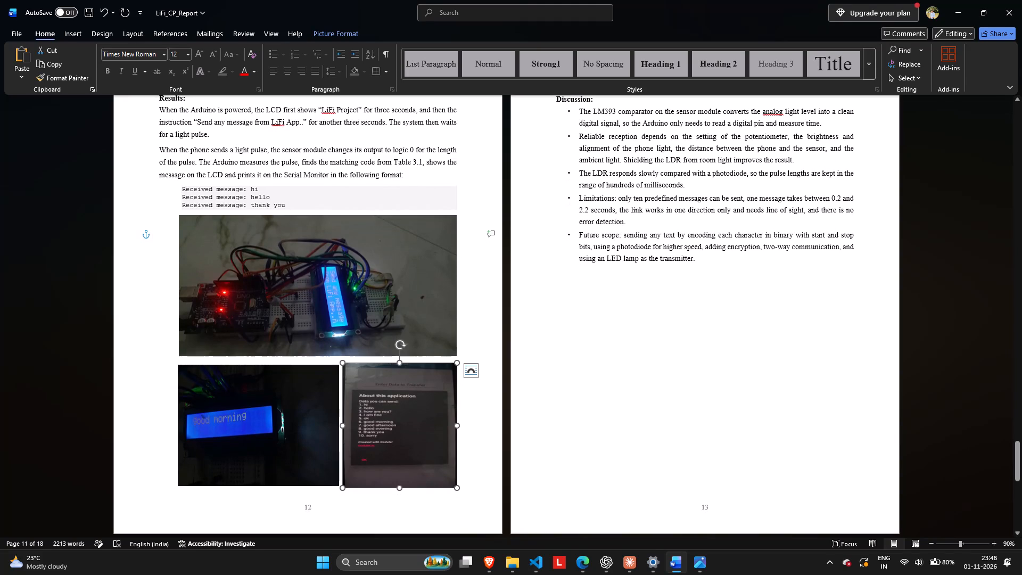
scroll(384, 433, down, 3)
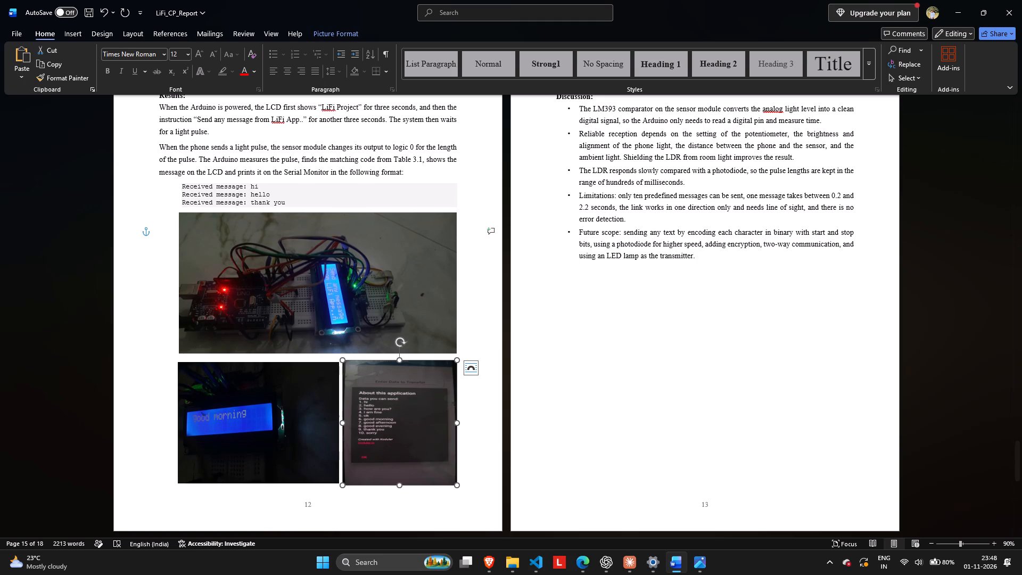
scroll(384, 433, down, 4)
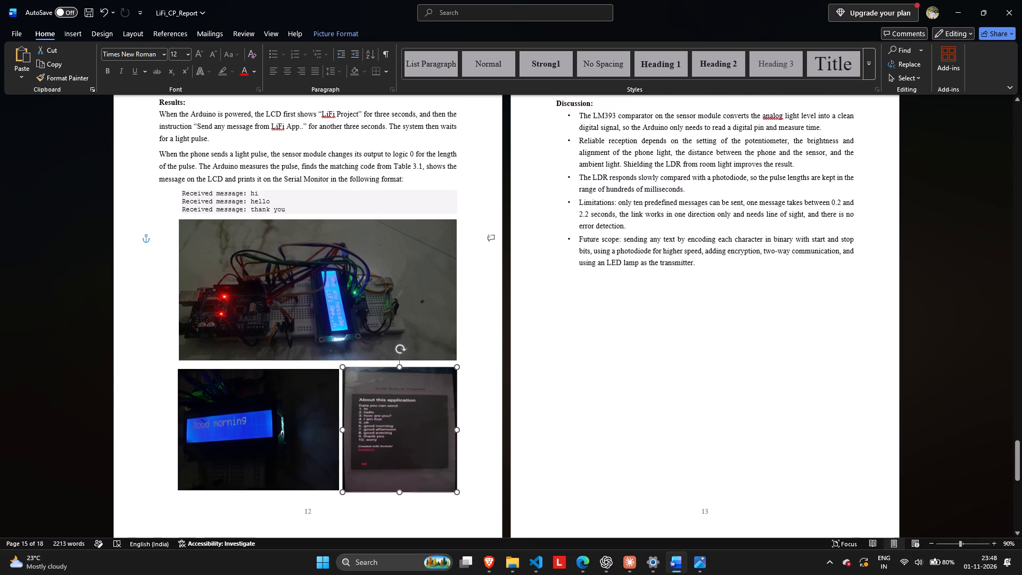
scroll(384, 433, down, 2)
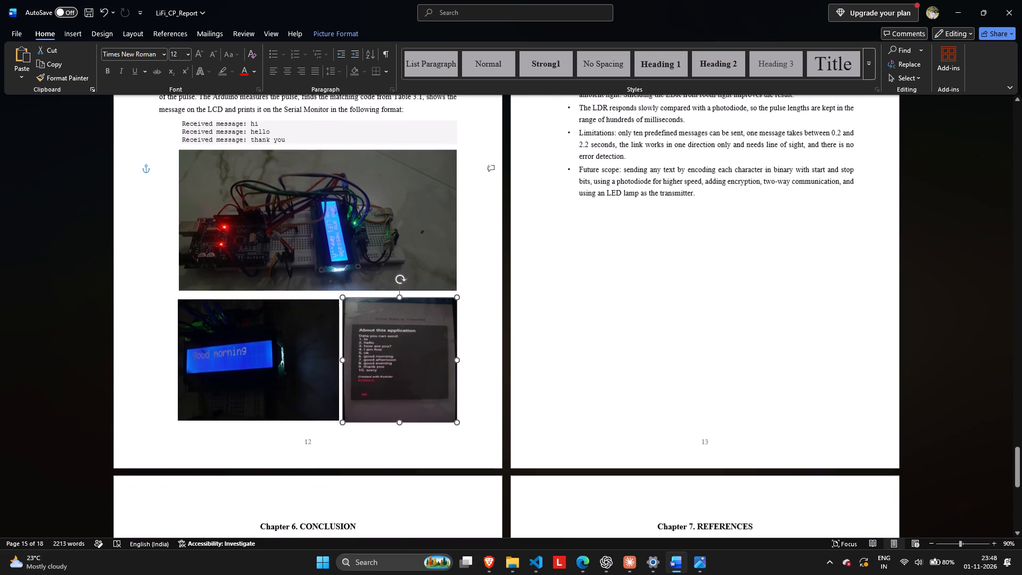
scroll(384, 433, down, 6)
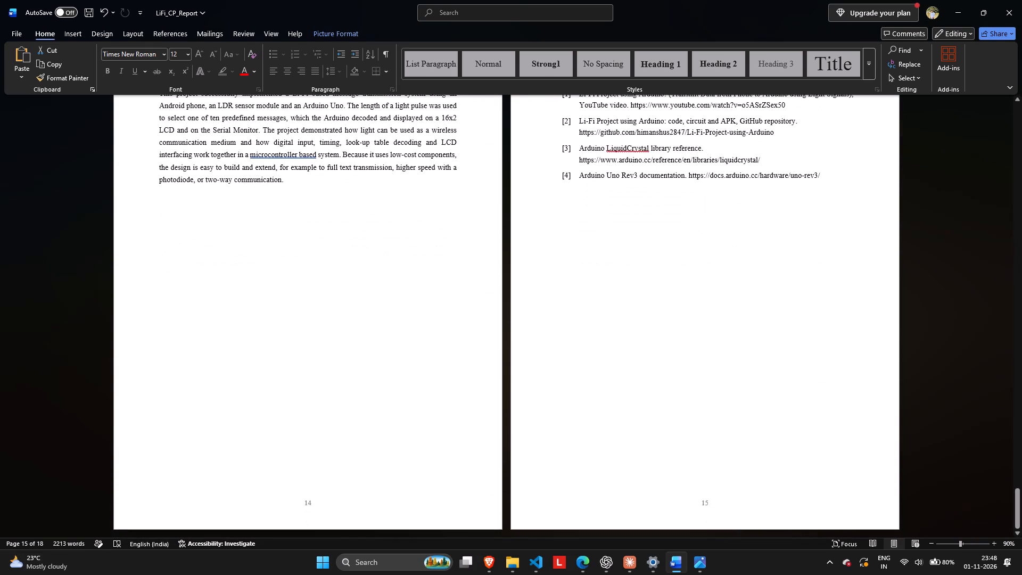
Save the LiFi_CP_Report document and close Word.
key(ctrl+s)
click(1021, 0)
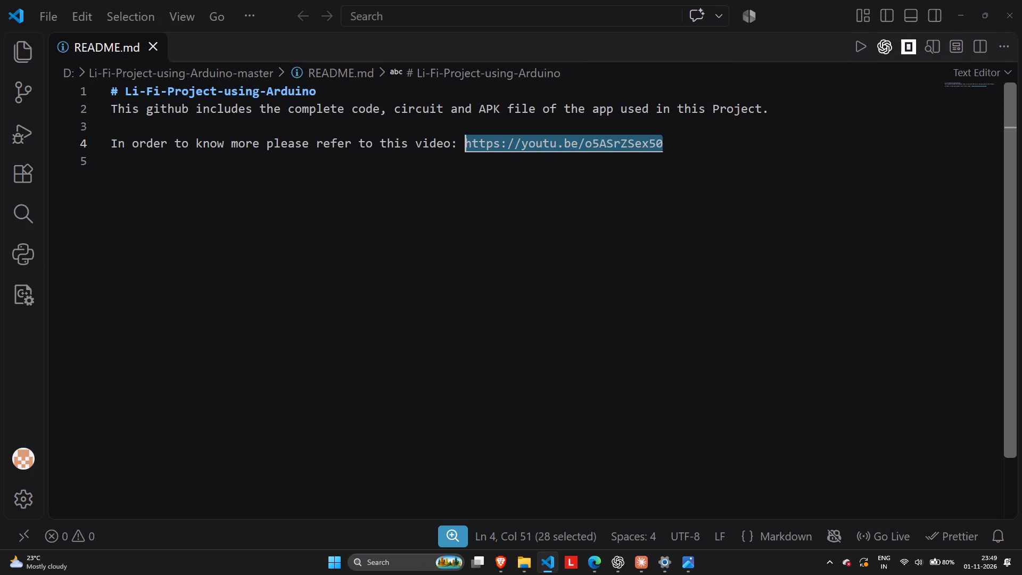
Close the leftover Visual Studio Code window showing README.md and the Windows Update settings window.
click(1021, 0)
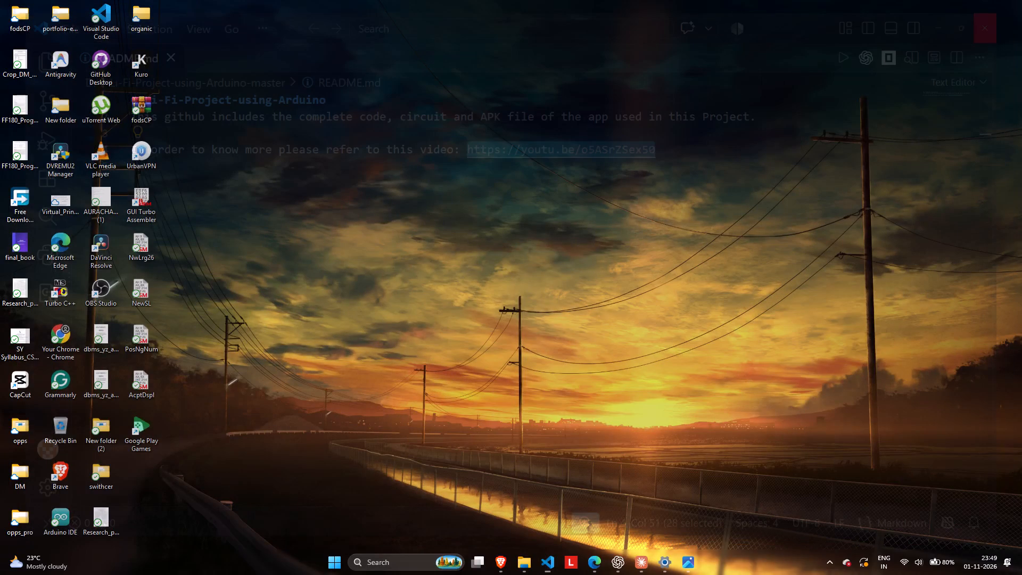
click(658, 570)
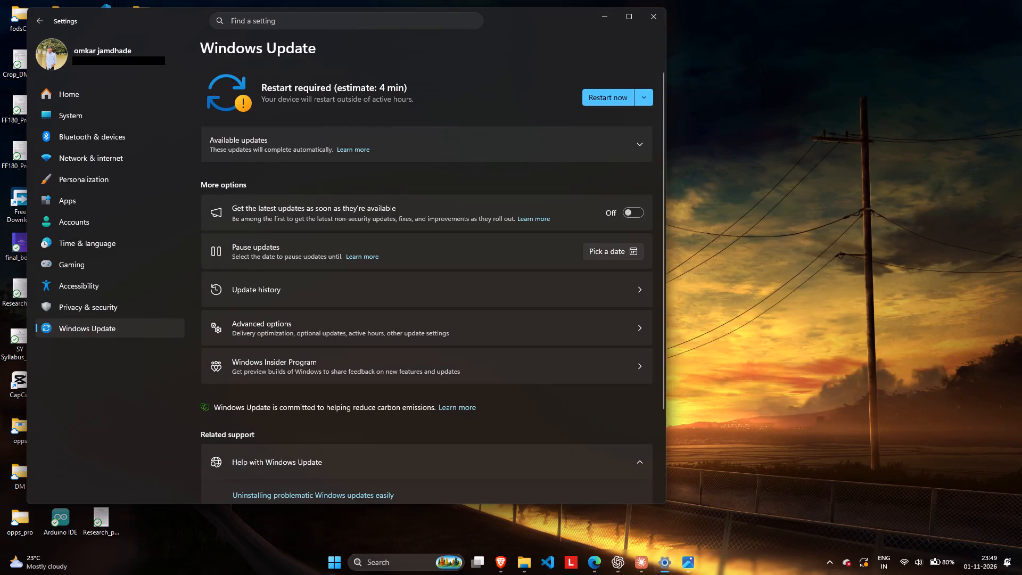
click(656, 16)
Switch to Brave, replace the Li-Fi project video tab with a new tab, and open the YouTube site there.
click(519, 566)
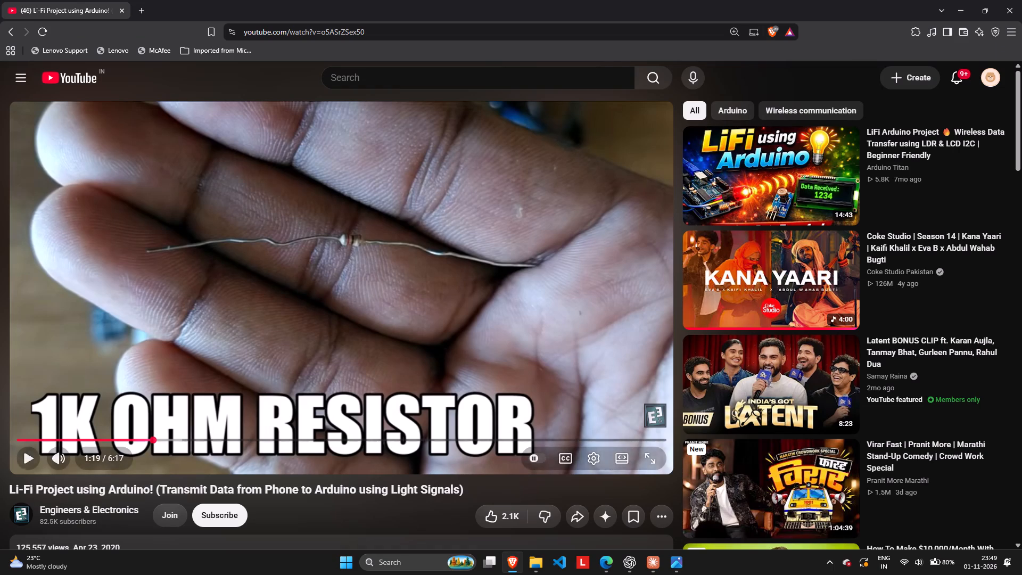
click(143, 6)
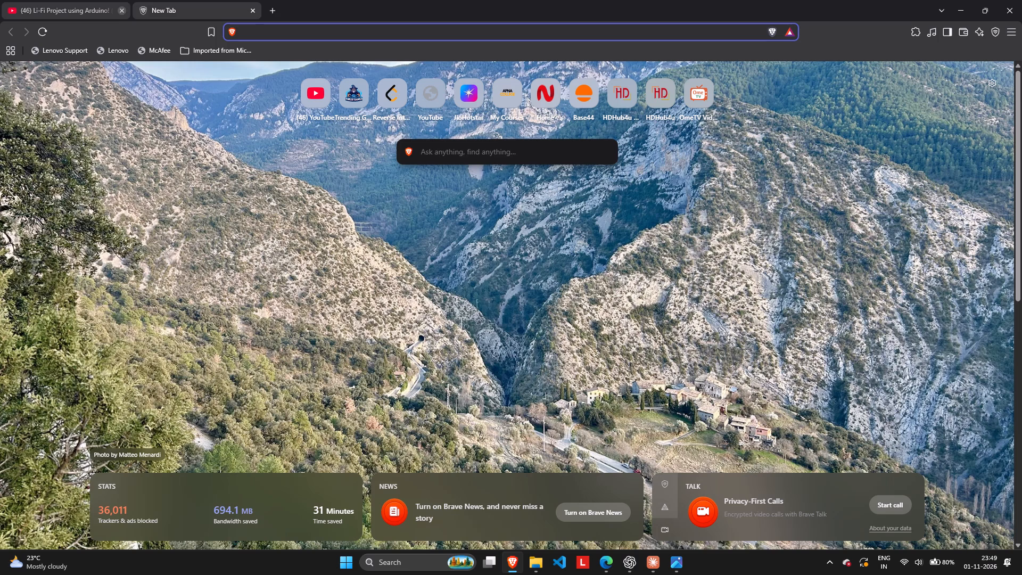
click(118, 14)
click(318, 84)
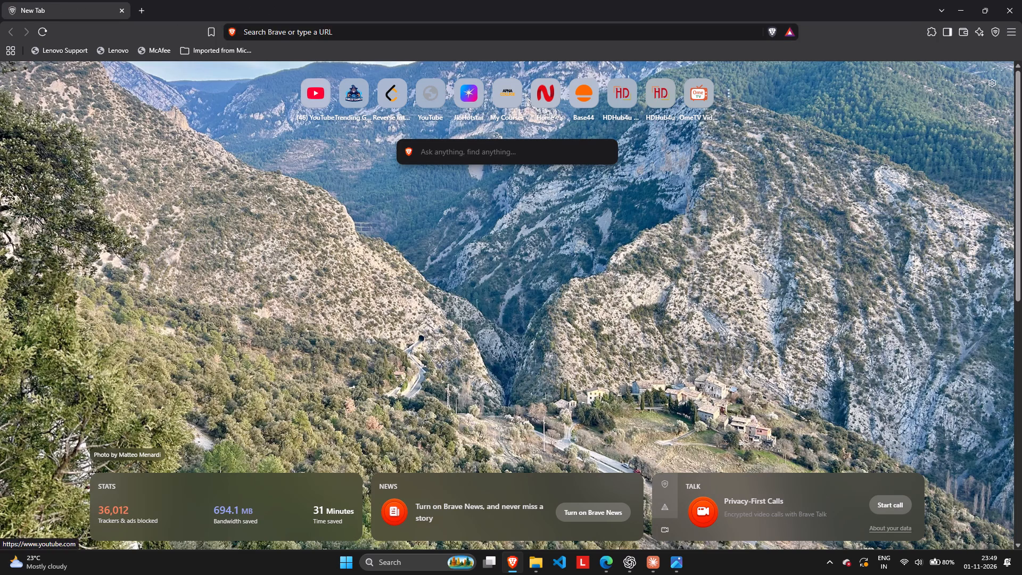